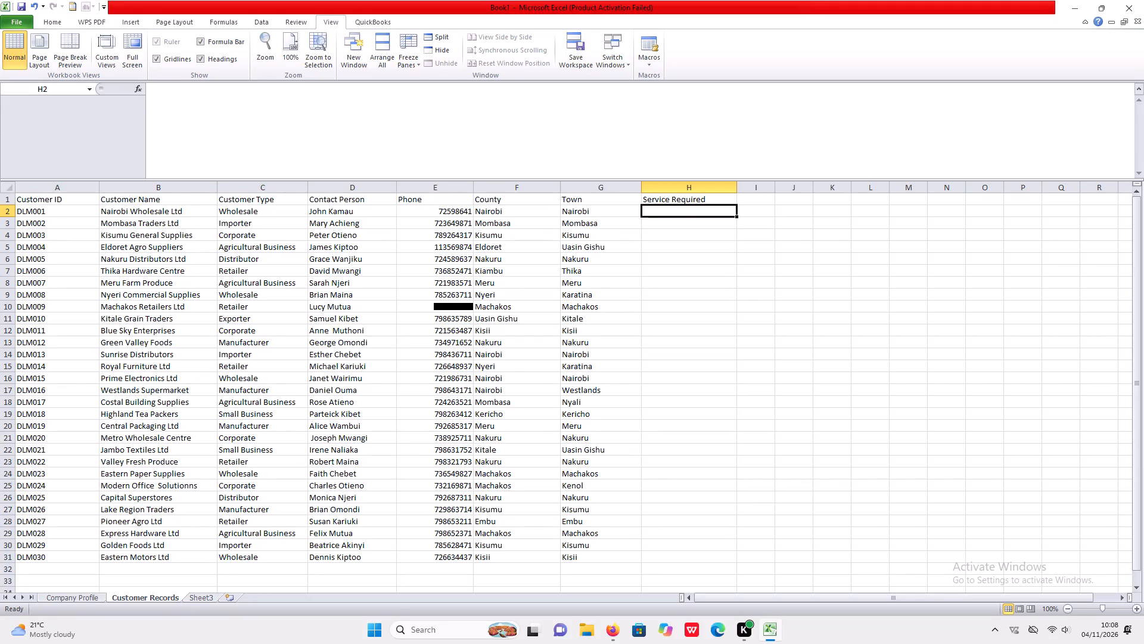
# Fill Service Required for DLM001 to DLM004 with Bulk Transport, Container Haulage, Freight Transport and Farm Produce Transport.
pyautogui.click(658, 208)
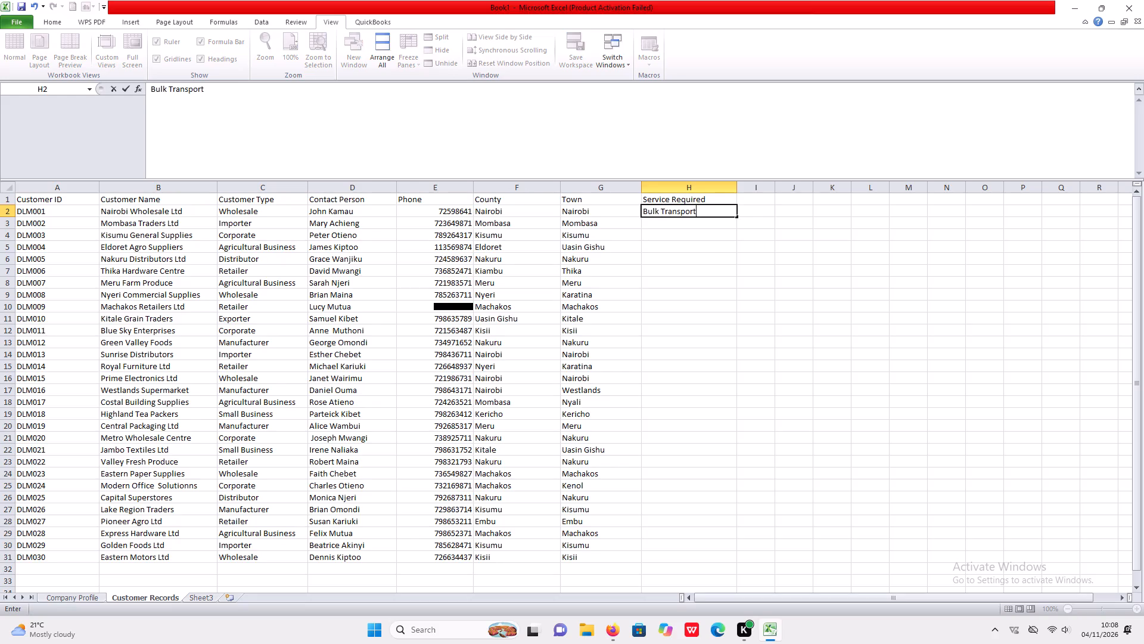
pyautogui.press('Down')
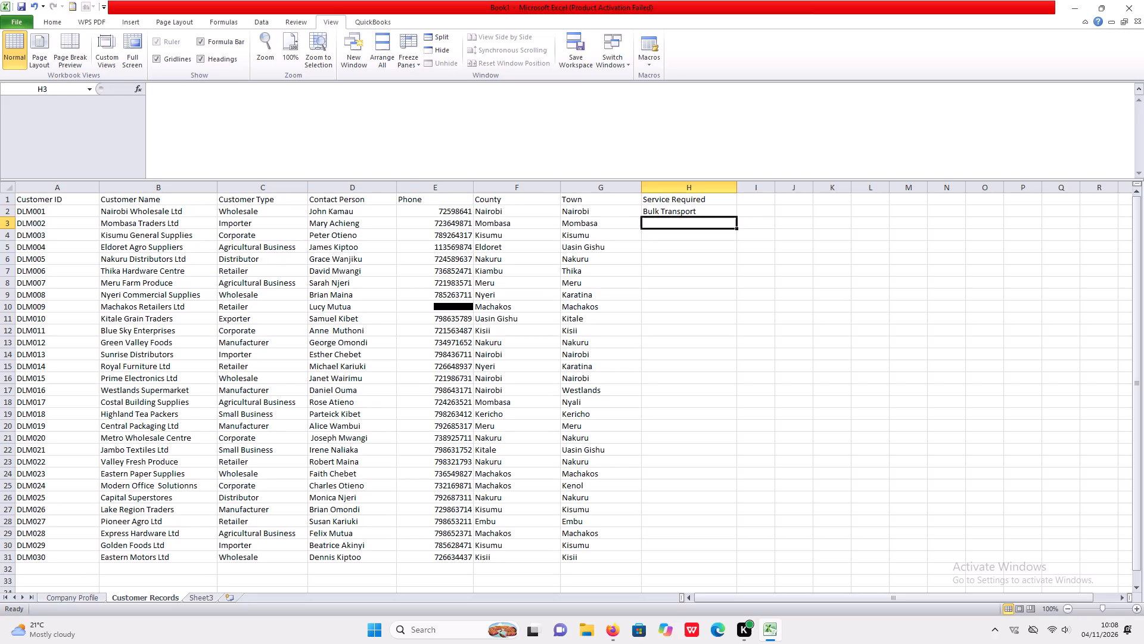
pyautogui.write('ontainer')
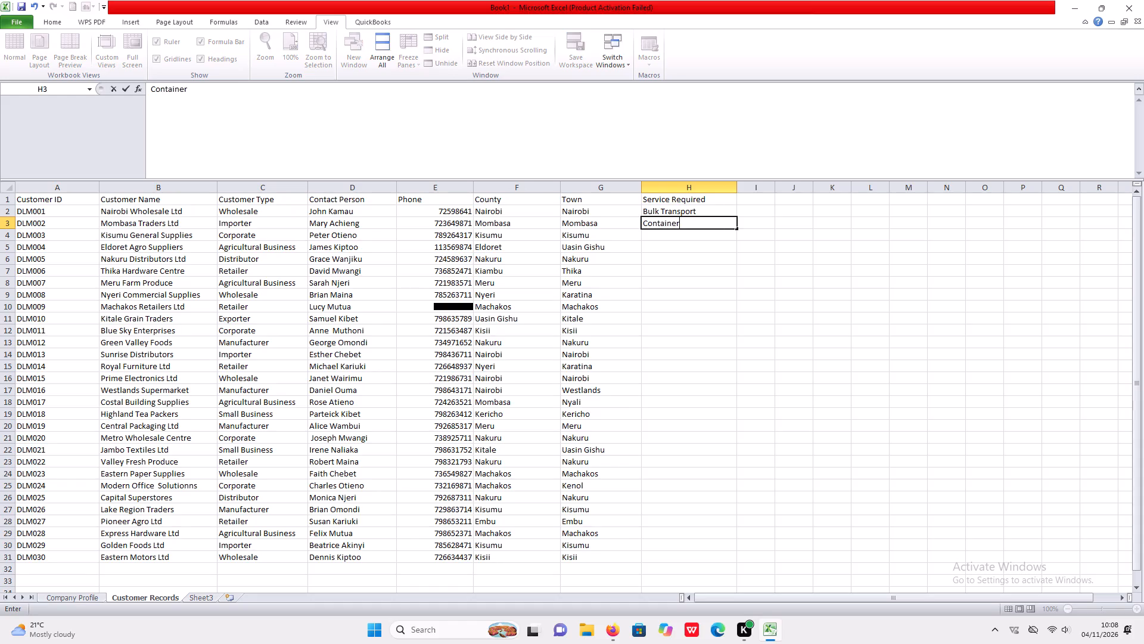
pyautogui.press('space')
pyautogui.write('aulage')
pyautogui.press('Down')
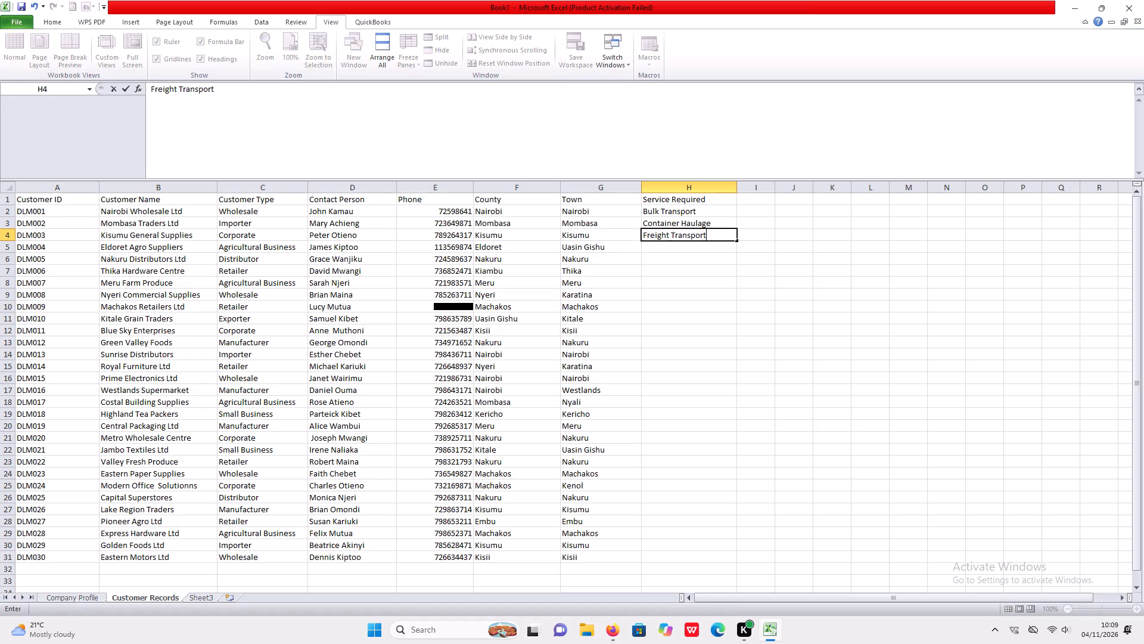
pyautogui.press('Down')
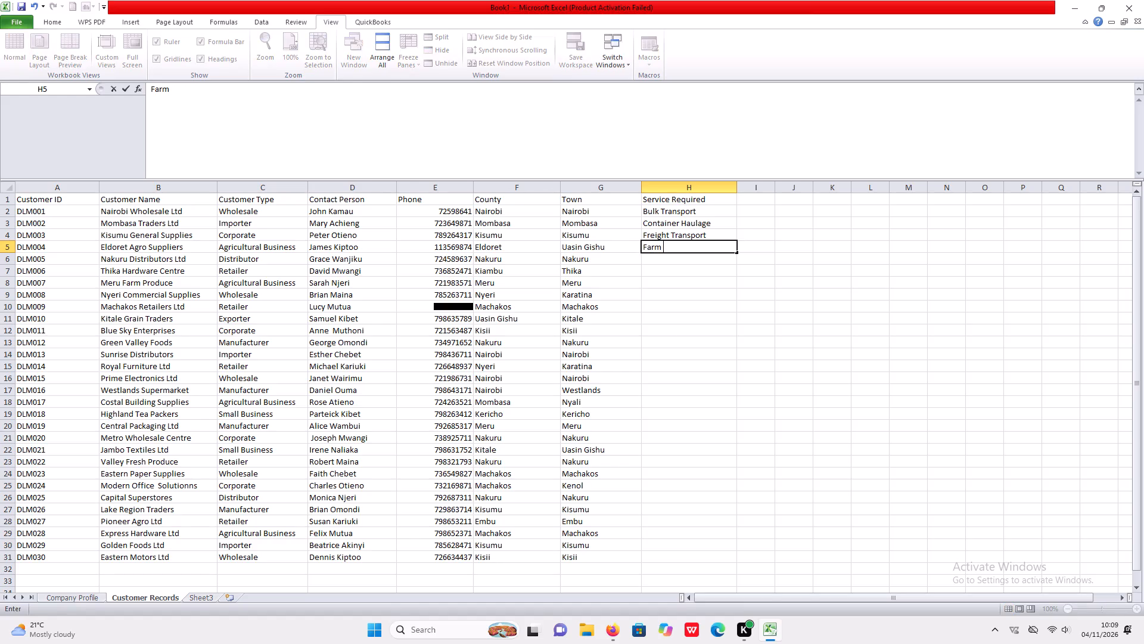
pyautogui.write('roduce')
pyautogui.press('space')
pyautogui.press('Down')
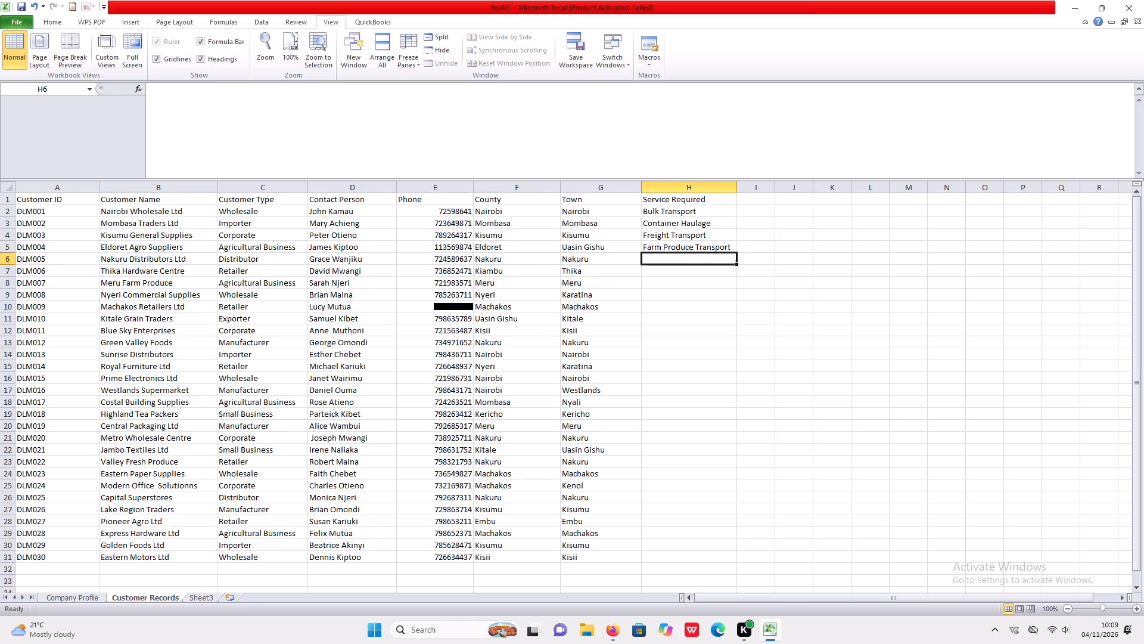
# Fill Service Required for DLM005 to DLM008 with Distribution, Cargo Transport, Grain Haulage and Freight Transport.
pyautogui.press('d')
pyautogui.write('istribution')
pyautogui.press('Down')
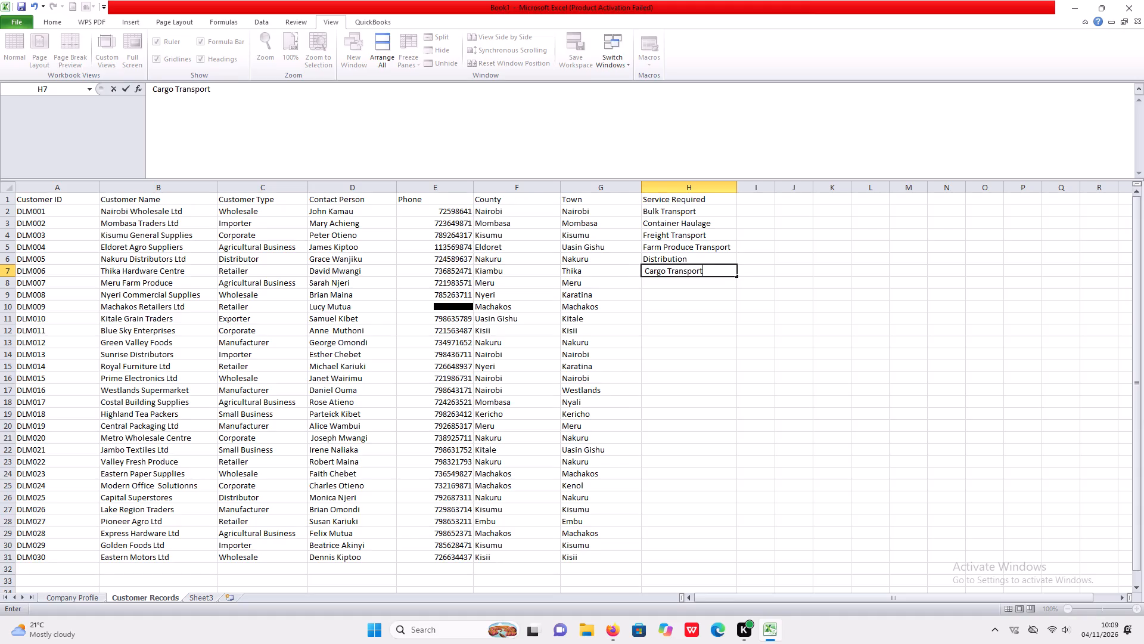
pyautogui.press('Down')
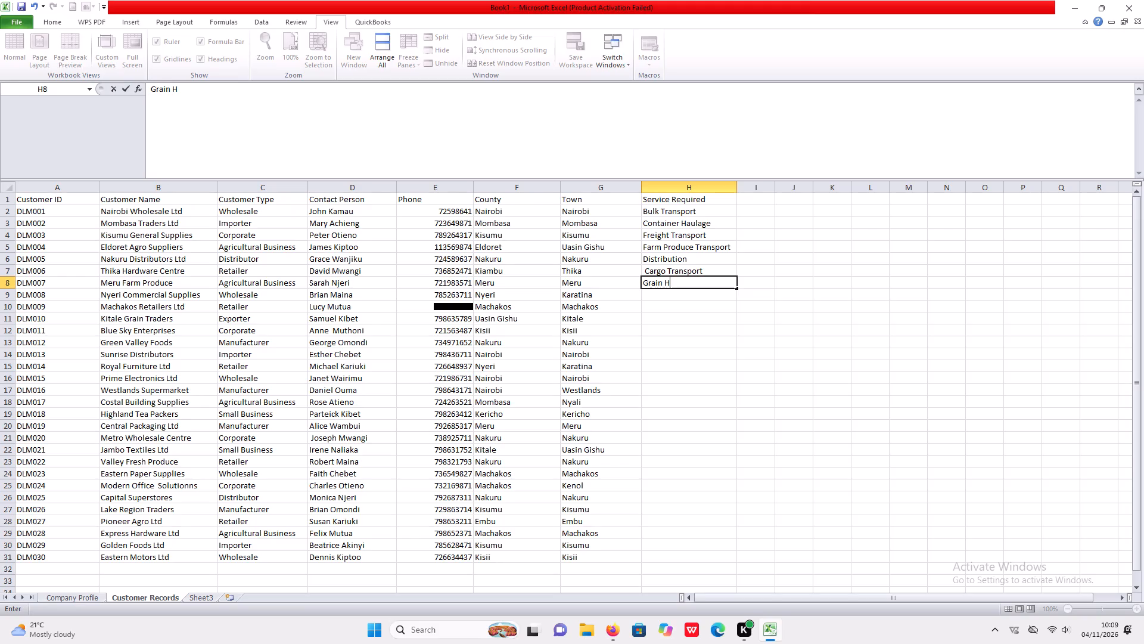
pyautogui.write('aulage')
pyautogui.press('Down')
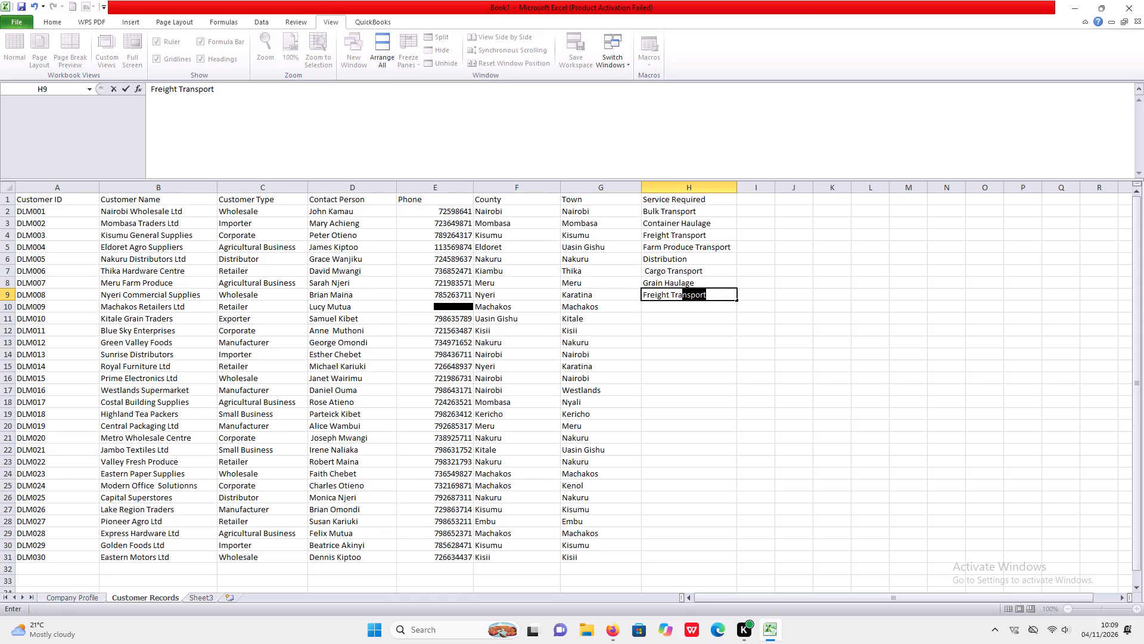
pyautogui.write('nsport')
pyautogui.press('Down')
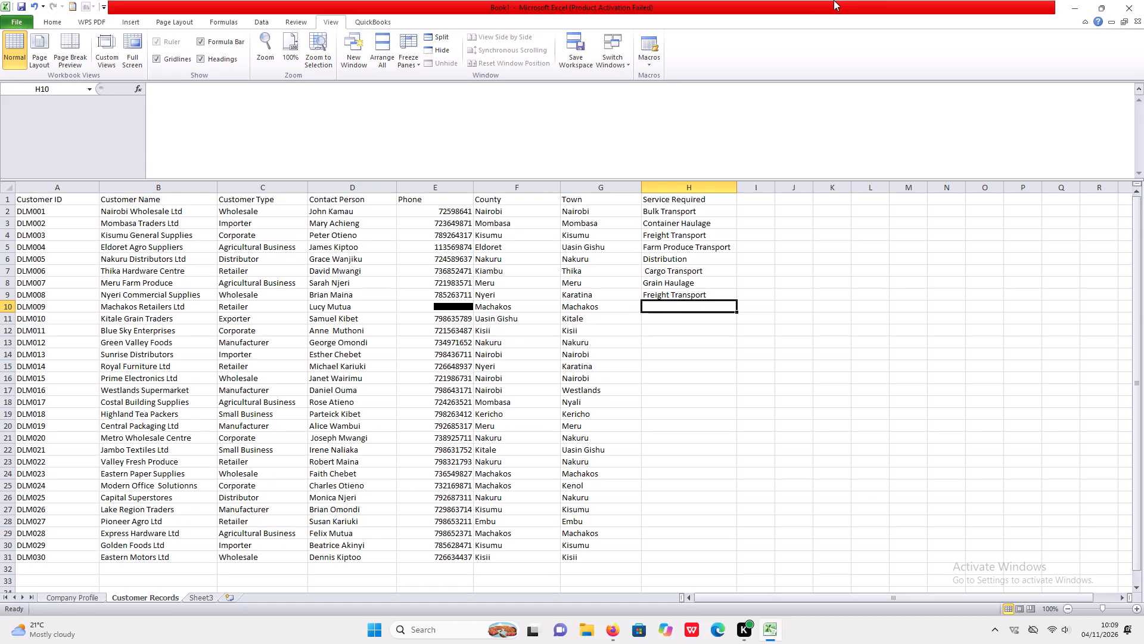
# Fill Service Required for DLM009 with Goods Distribution and for DLM010 with Grain TRANSPORTATION.
pyautogui.click(681, 309)
pyautogui.write('oods')
pyautogui.press('space')
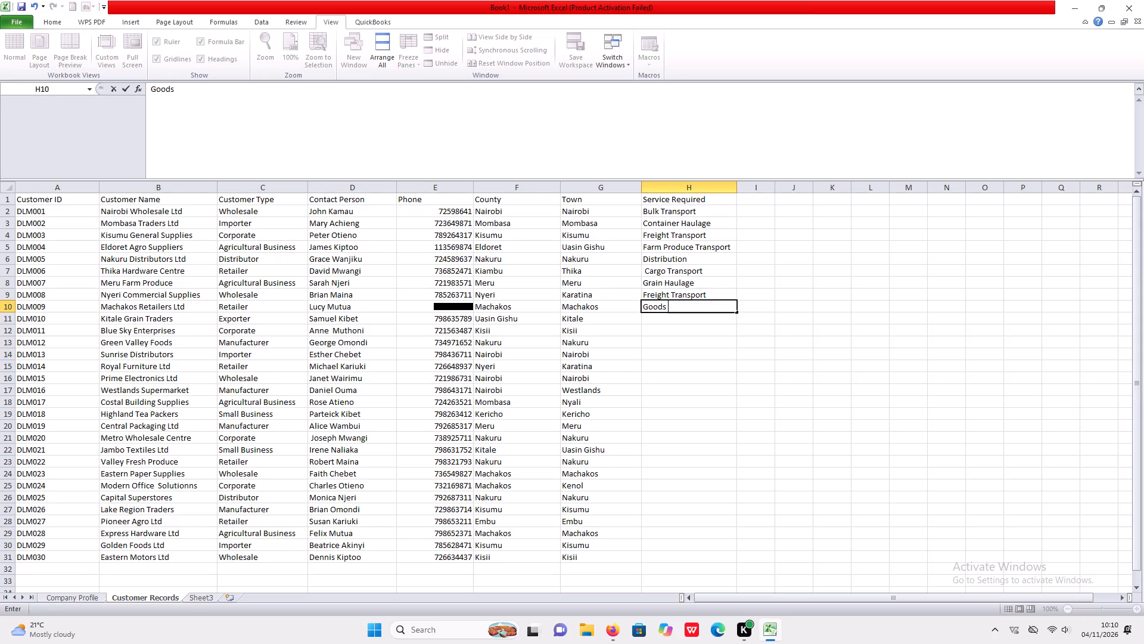
pyautogui.write('istribution')
pyautogui.press('Down')
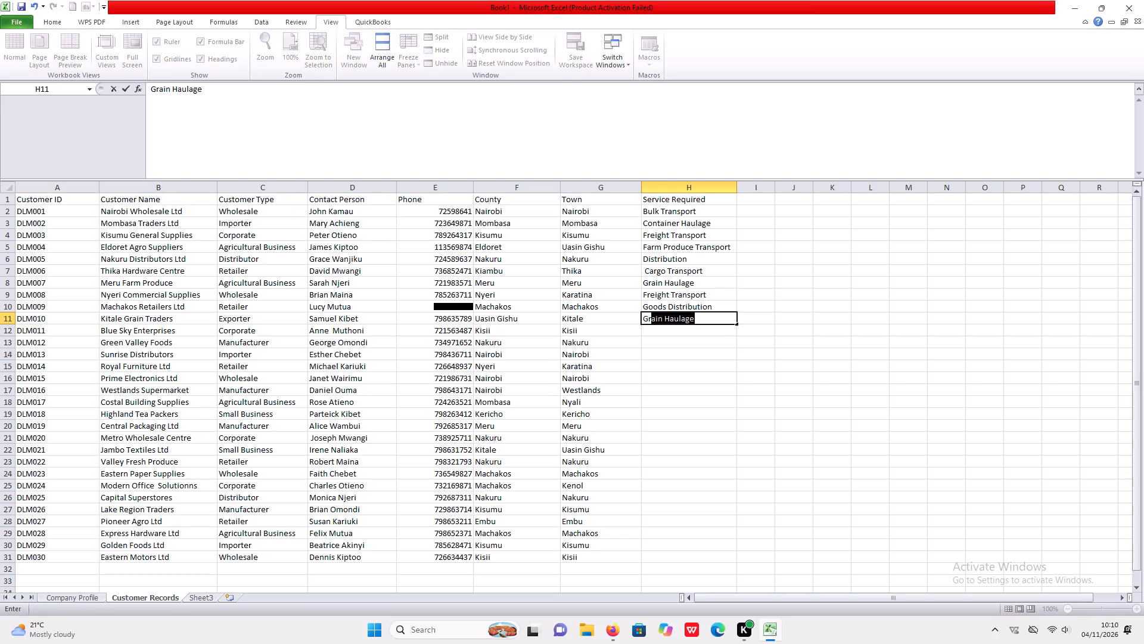
pyautogui.write('TRANSPORTATION')
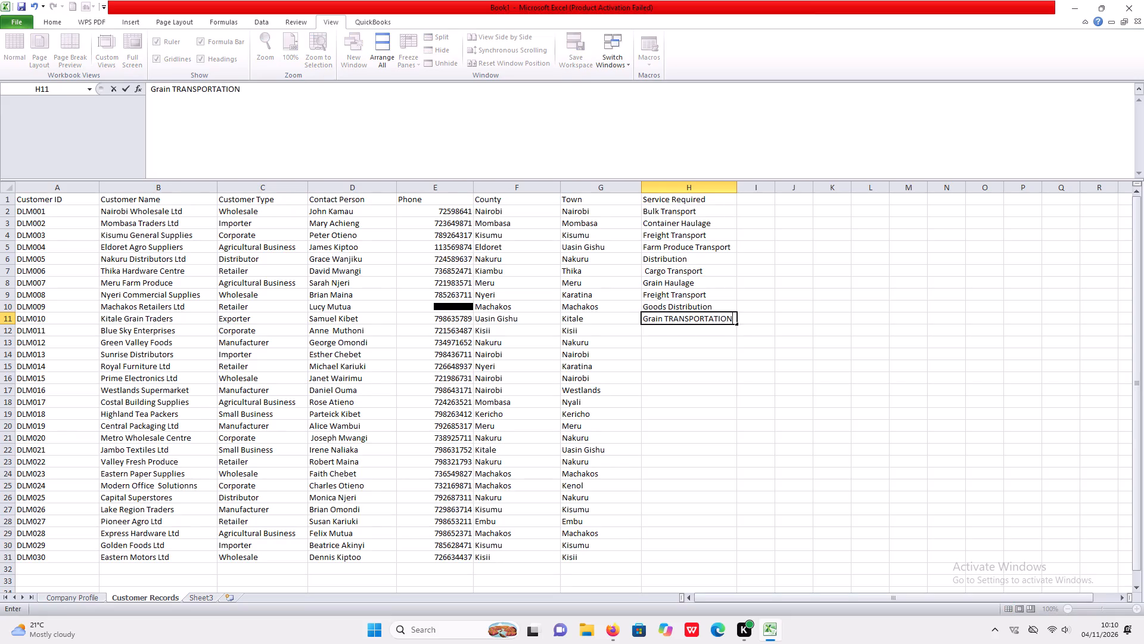
pyautogui.press('Down')
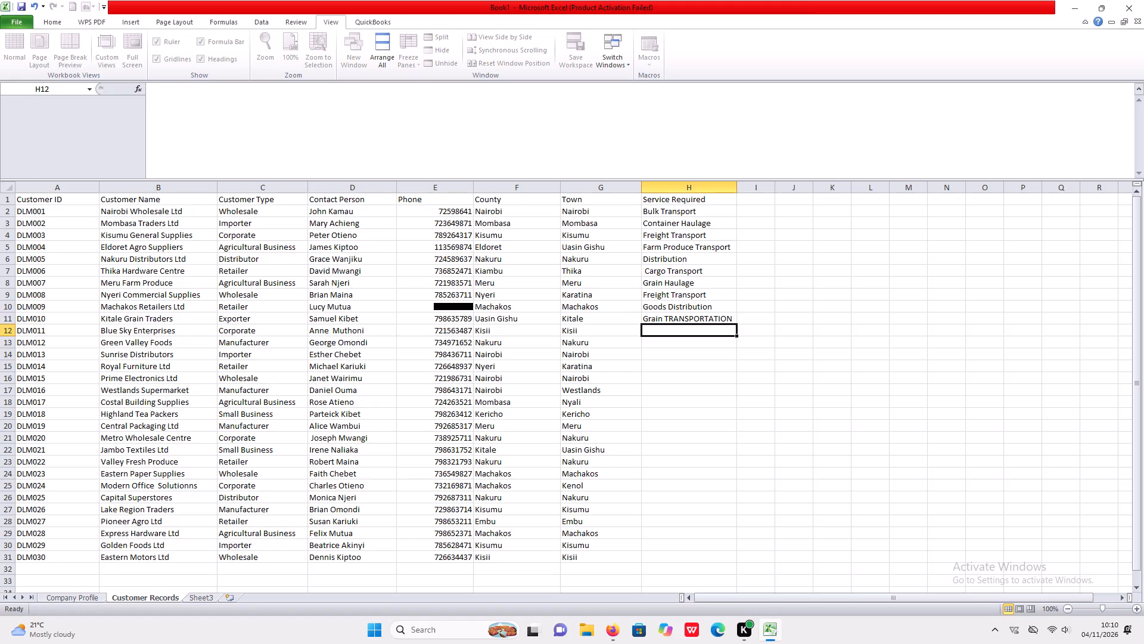
# Enter General Cargo as the service required for DLM011, in title case.
pyautogui.press('space')
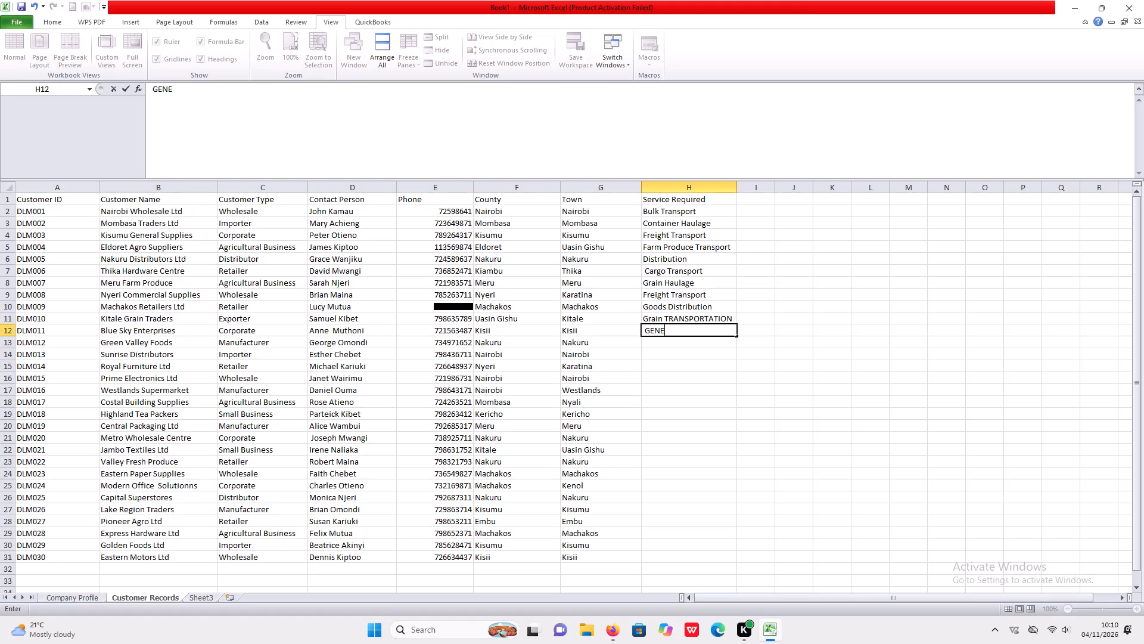
pyautogui.press('BackSpace')
pyautogui.press('BackSpace')
pyautogui.press('BackSpace')
pyautogui.press('e')
pyautogui.write('NERAL')
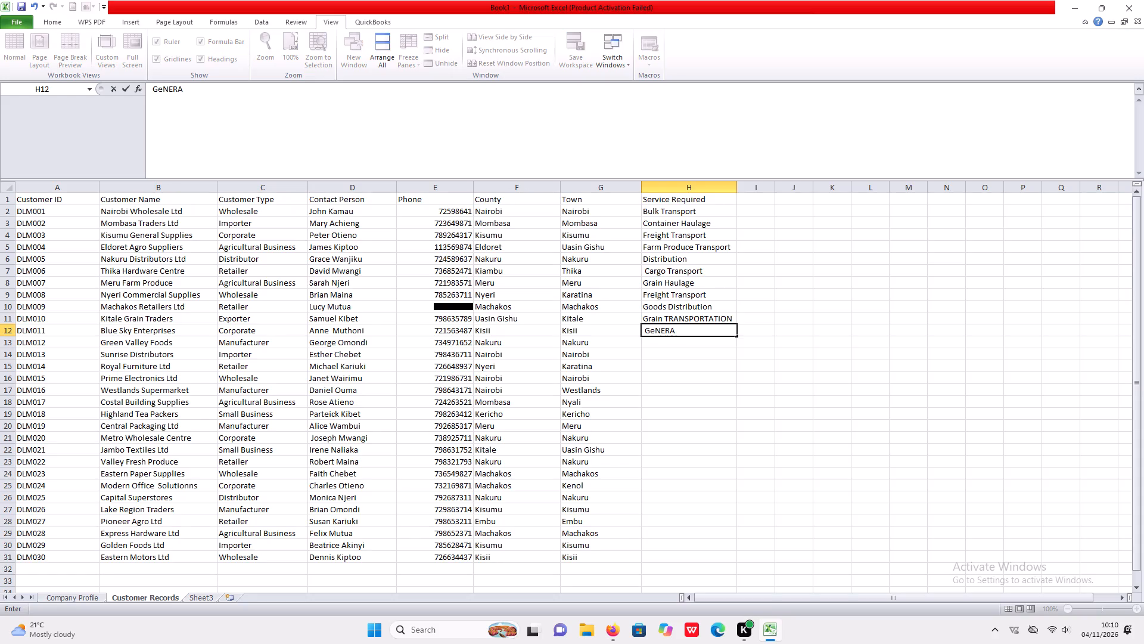
pyautogui.press('space')
pyautogui.press('space')
pyautogui.press('BackSpace')
pyautogui.press('BackSpace')
pyautogui.press('BackSpace')
pyautogui.press('BackSpace')
pyautogui.press('BackSpace')
pyautogui.press('BackSpace')
pyautogui.press('BackSpace')
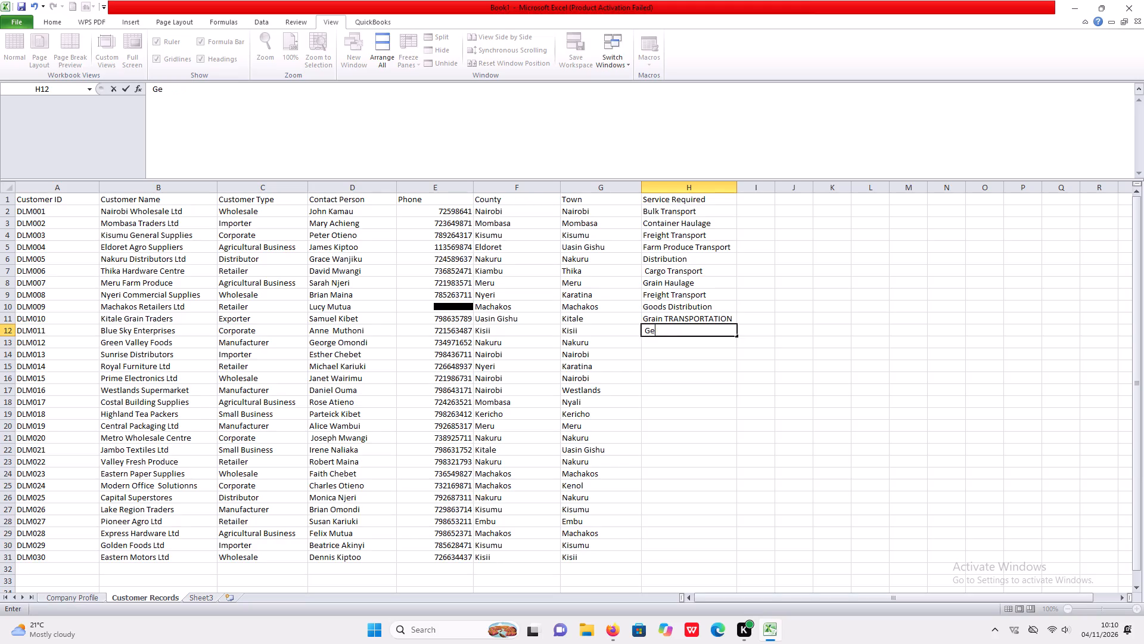
pyautogui.press('n')
pyautogui.write('neral')
pyautogui.press('space')
pyautogui.write('argo')
# Enter Food Distribution as the service required for DLM012, Green Valley Foods.
pyautogui.click(683, 342)
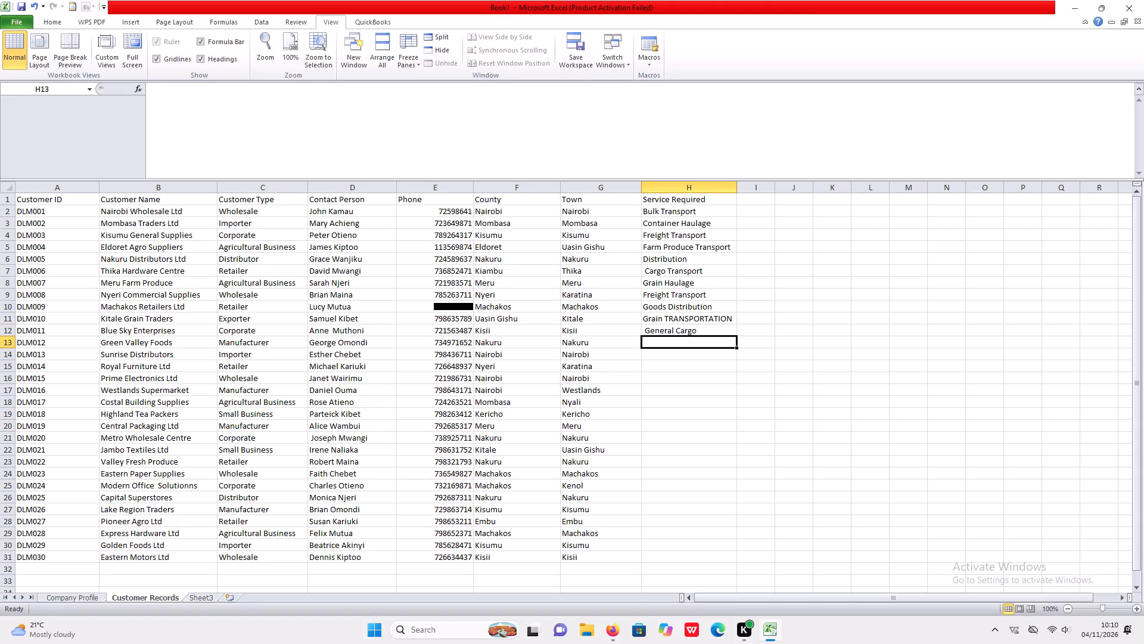
pyautogui.press('g')
pyautogui.press('f')
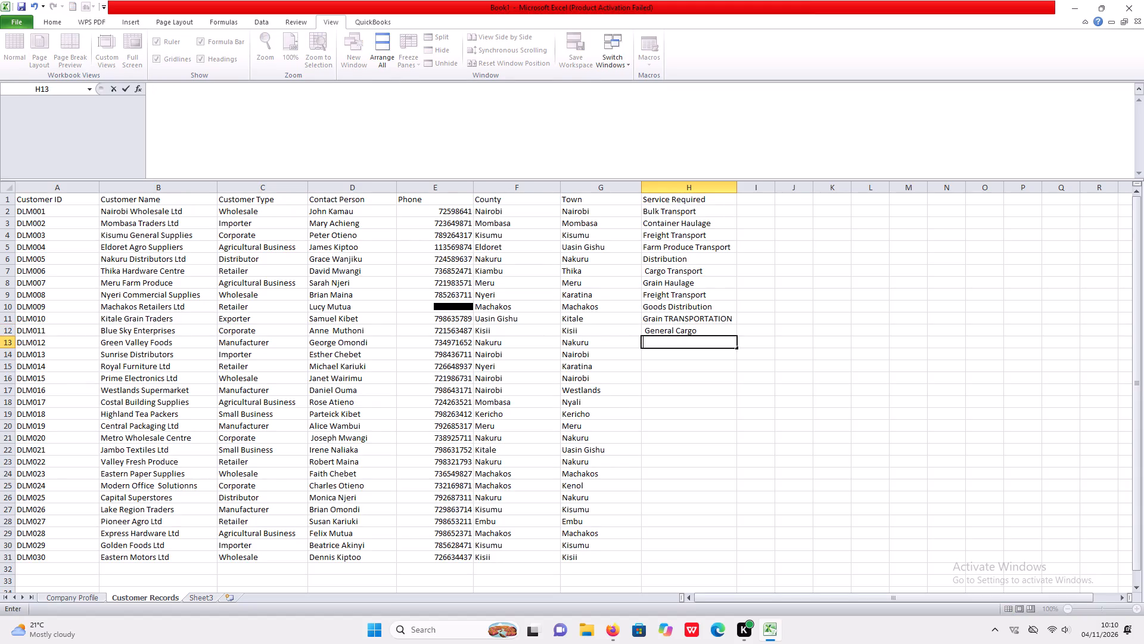
pyautogui.press('f')
pyautogui.press('f')
pyautogui.write('istribution')
pyautogui.press('Down')
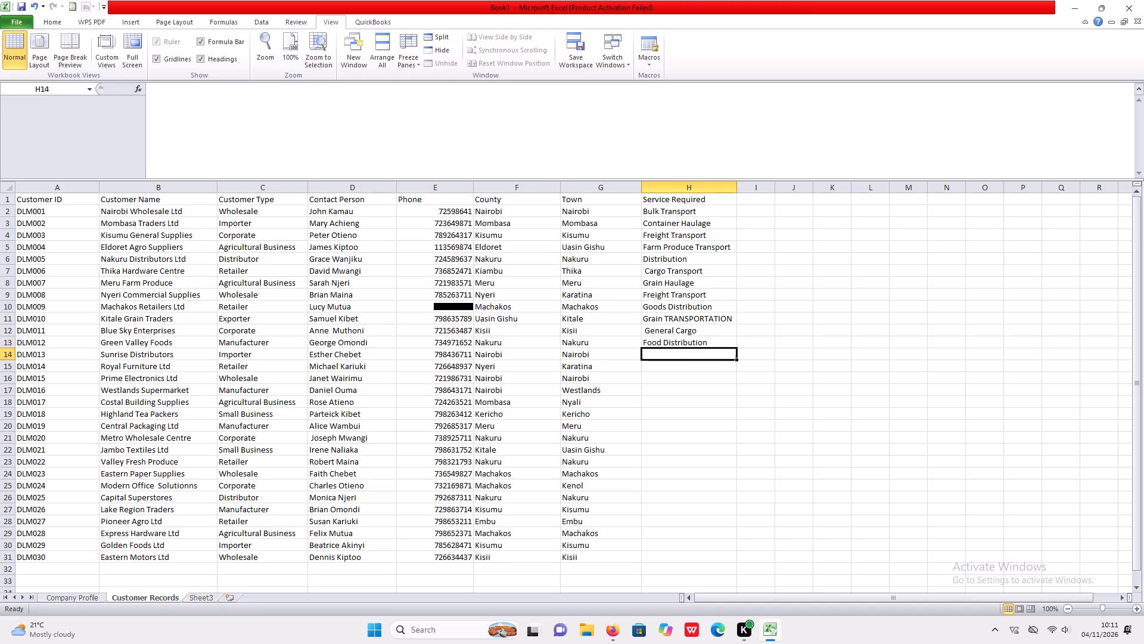
# Enter Goods Distribution as the service required for DLM013, Sunrise Distributors.
pyautogui.write('oods')
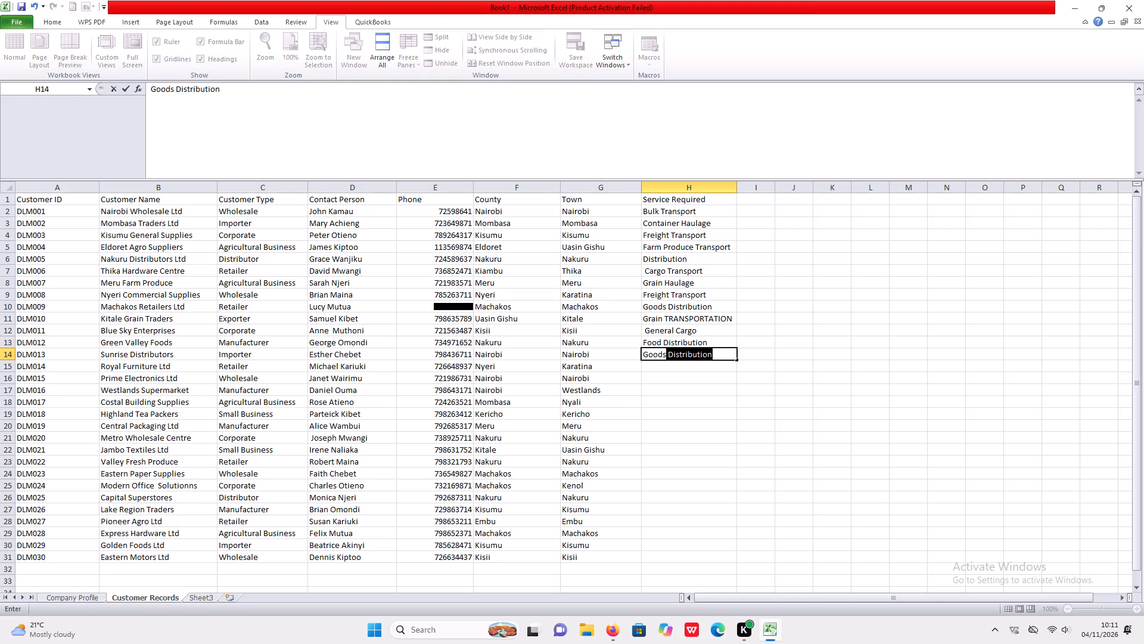
pyautogui.press('space')
pyautogui.press('Down')
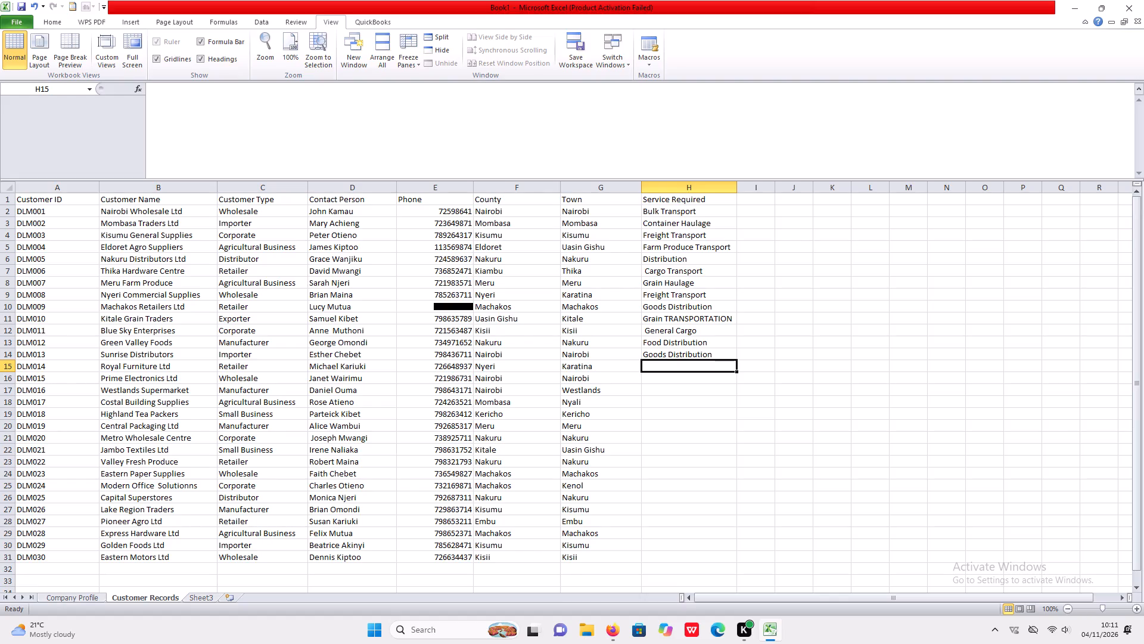
# Enter Furniture Transporty as the service required for DLM014, Royal Furniture Ltd, with only the initials capitalised.
pyautogui.press('space')
pyautogui.write('urni')
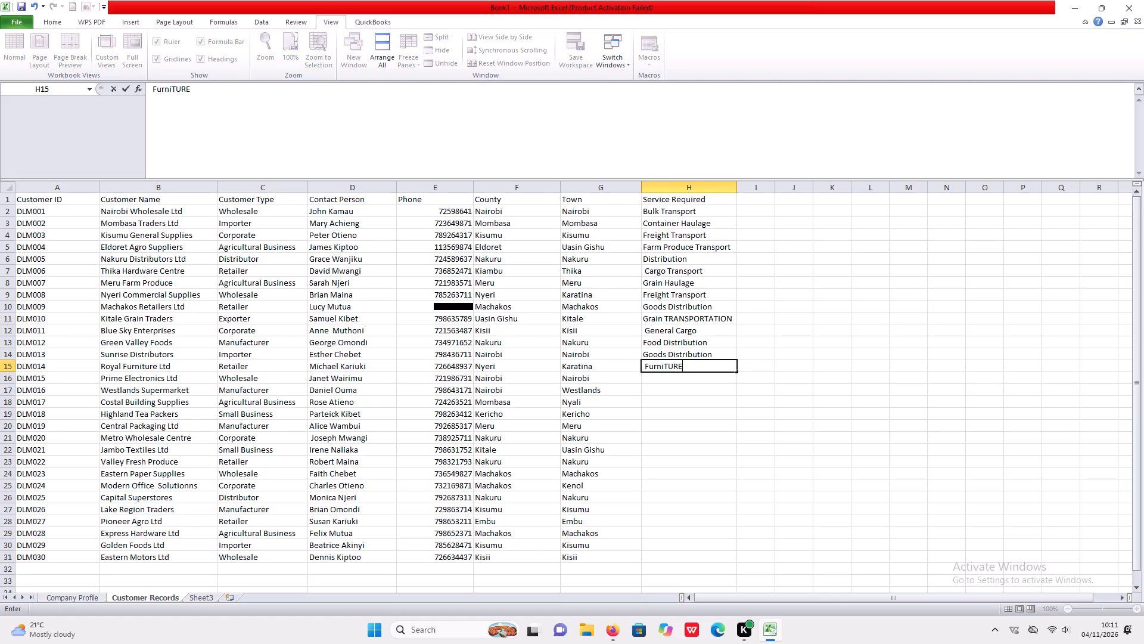
pyautogui.press('BackSpace')
pyautogui.press('\\')
pyautogui.press('BackSpace')
pyautogui.press('BackSpace')
pyautogui.press('BackSpace')
pyautogui.press('BackSpace')
pyautogui.press('BackSpace')
pyautogui.press('t')
pyautogui.write('ture')
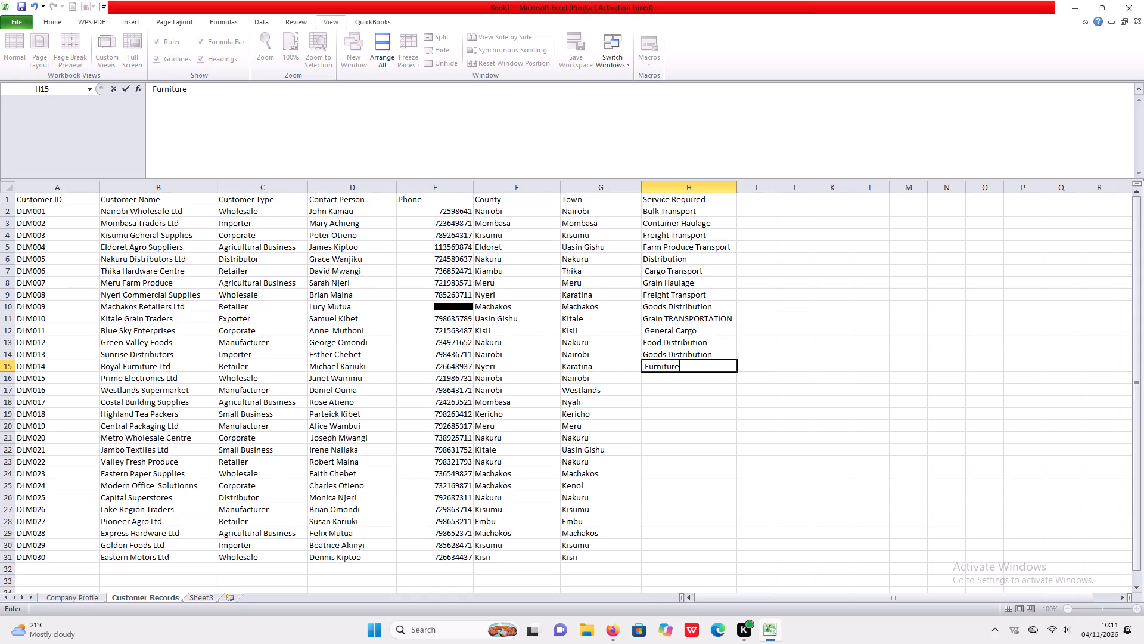
pyautogui.press('space')
pyautogui.press('BackSpace')
pyautogui.write('rty')
pyautogui.press('Down')
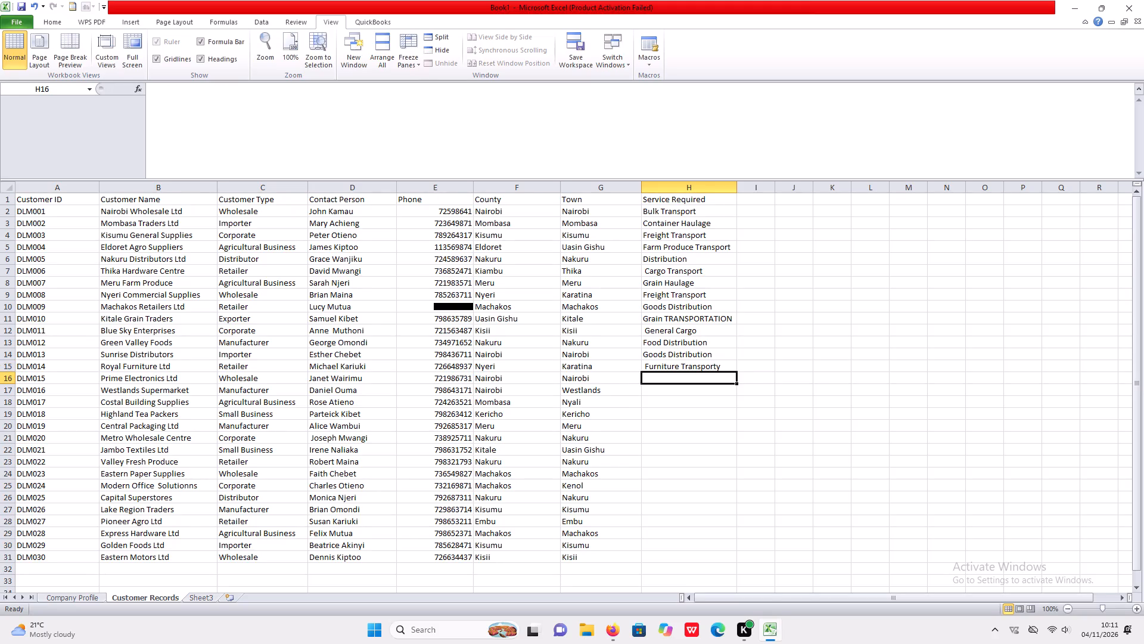
# Enter Stock Replenishment as the service required for DLM015, Prime Electronics Ltd.
pyautogui.write('tc')
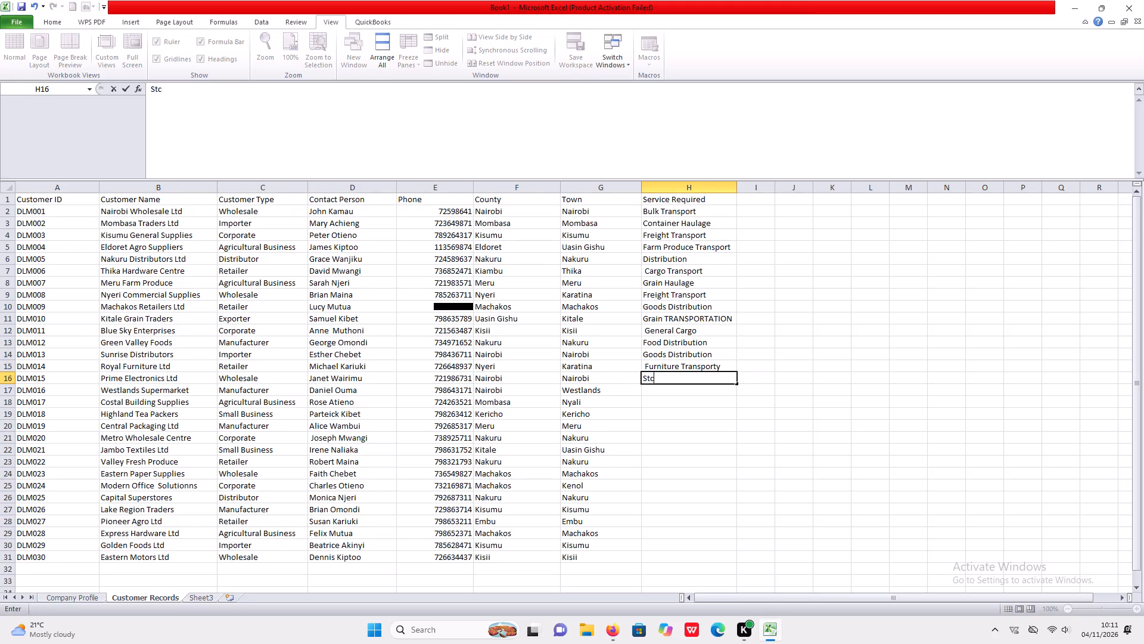
pyautogui.press('BackSpace')
pyautogui.write('ock')
pyautogui.press('space')
pyautogui.press('r')
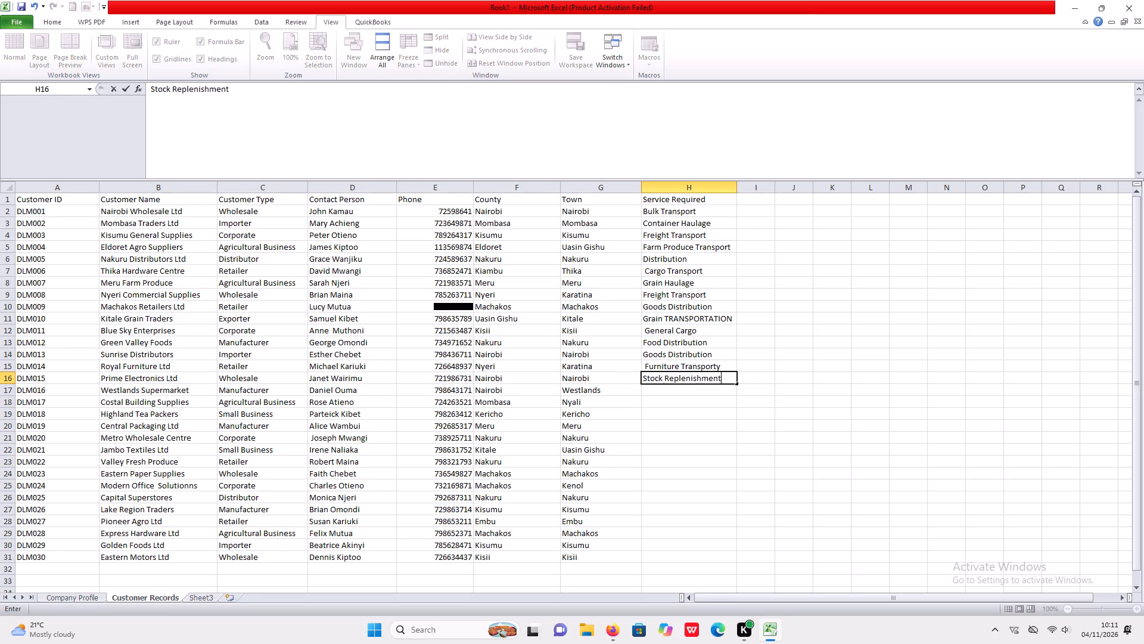
pyautogui.press('Down')
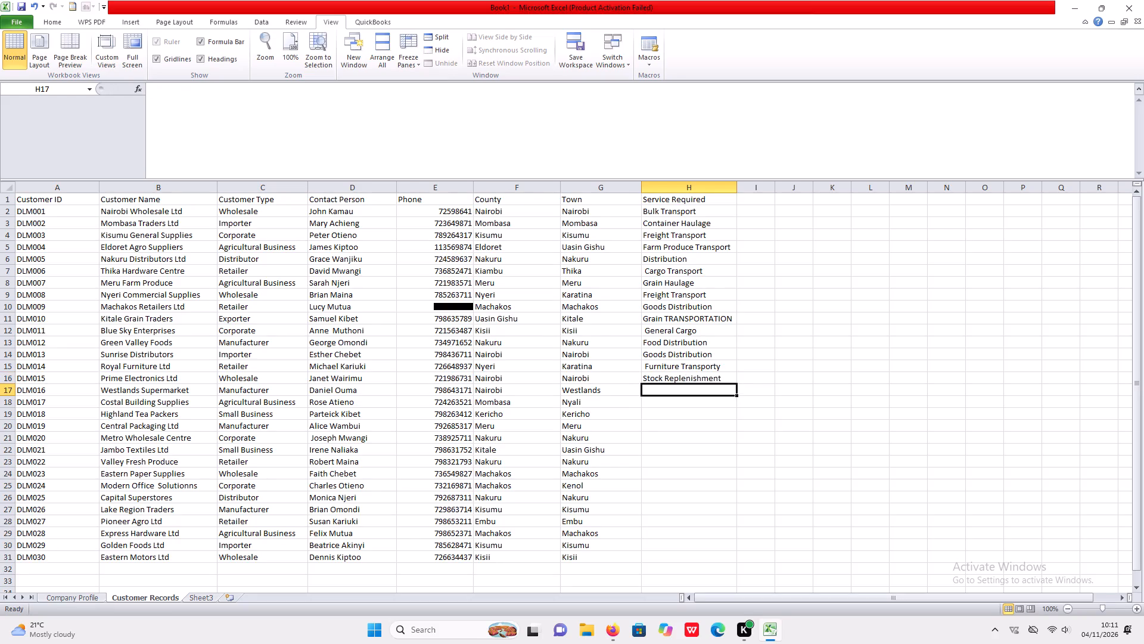
# Fill Service Required for DLM016 with Building Mterials Transport and for DLM017 with Freight Transport.
pyautogui.press('b')
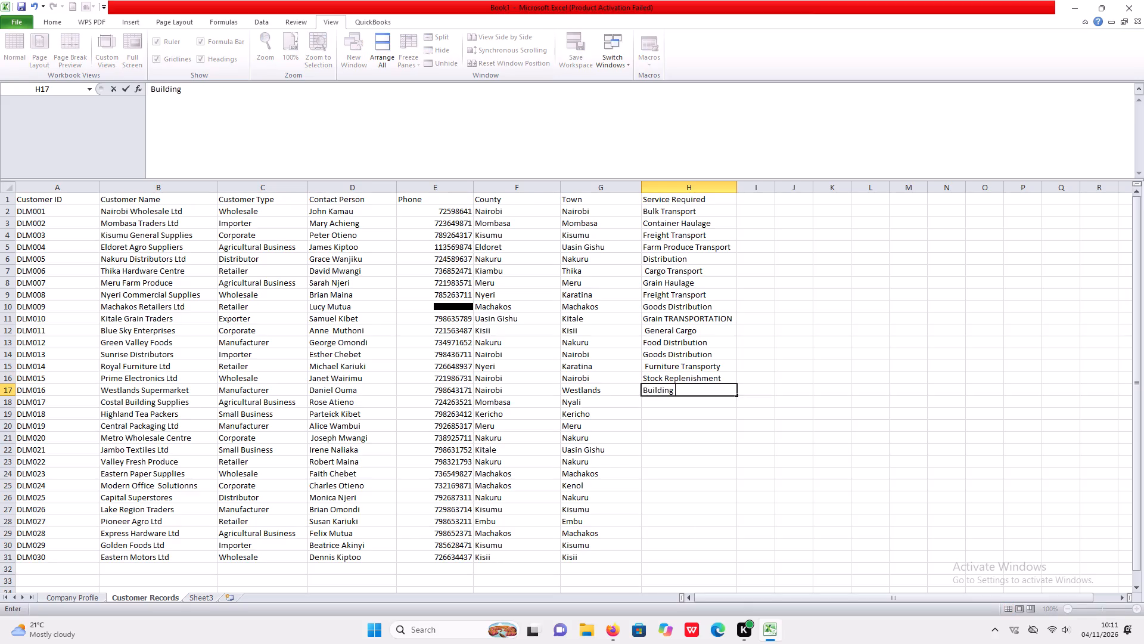
pyautogui.press('m')
pyautogui.write('terial')
pyautogui.press('space')
pyautogui.press('BackSpace')
pyautogui.write('s')
pyautogui.press('space')
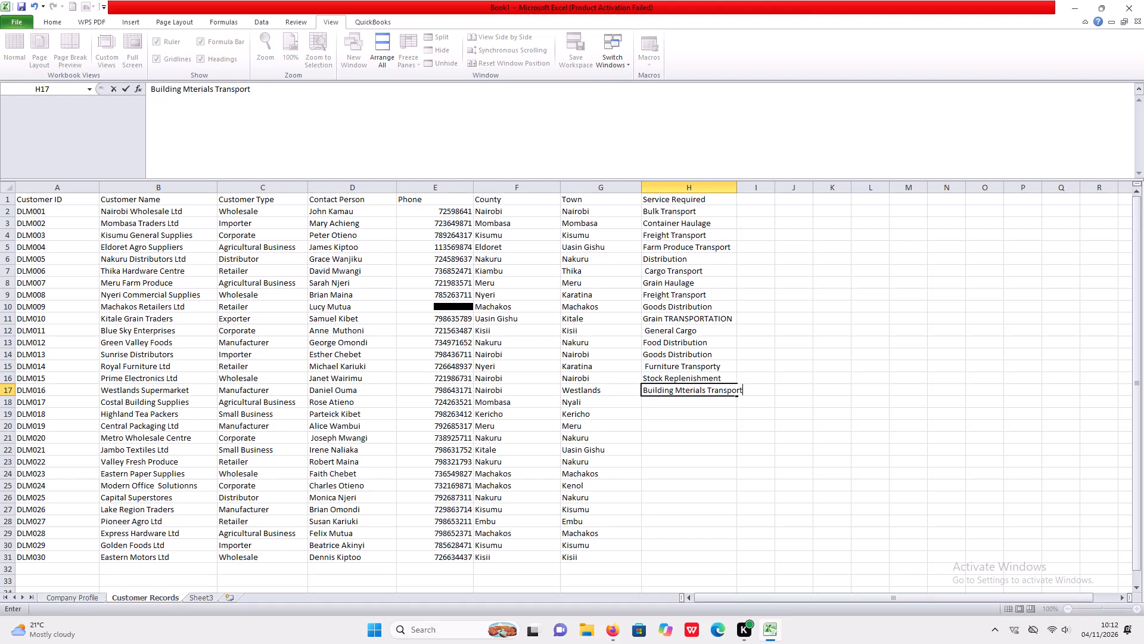
pyautogui.press('Down')
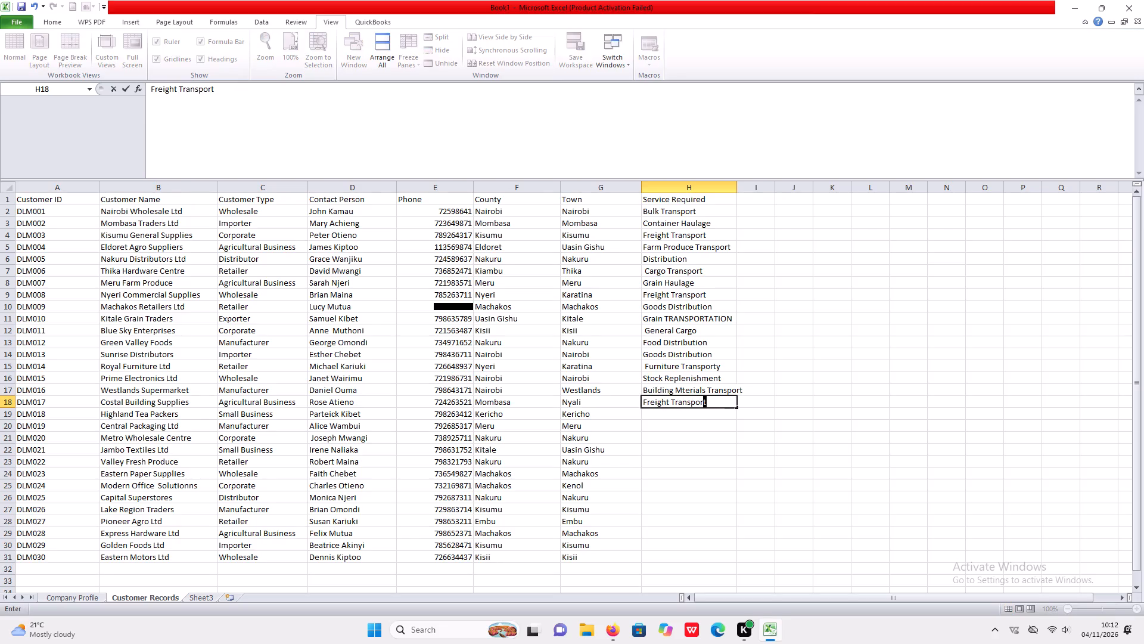
pyautogui.press('Down')
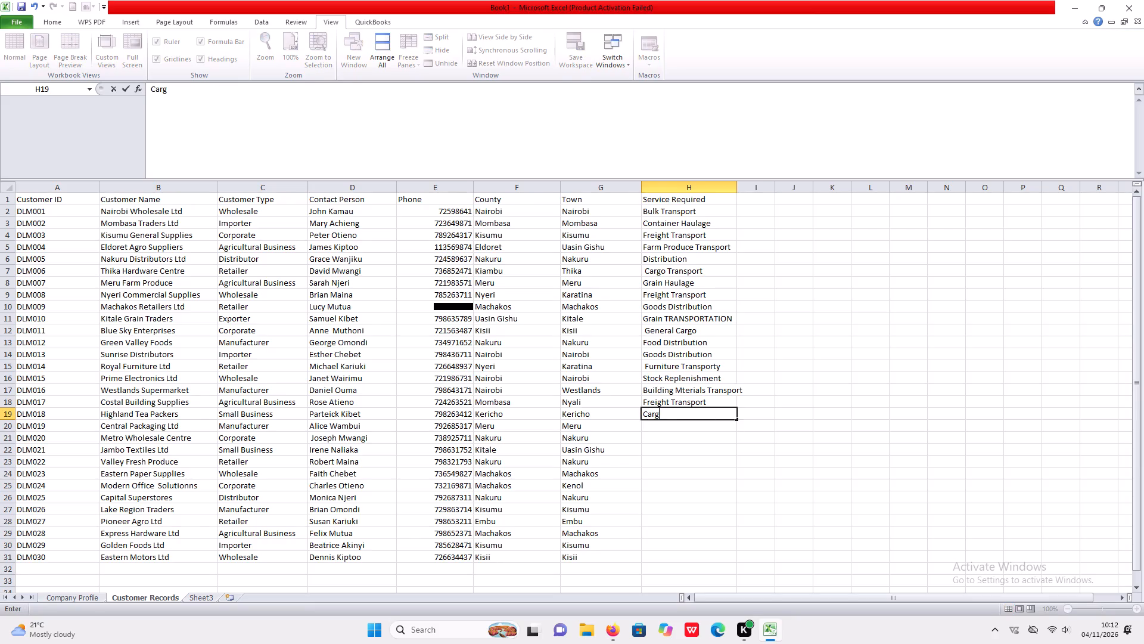
# Enter Cargo Transport in title case as the service required for DLM018, Highland Tea Packers.
pyautogui.write('TRANSPOR')
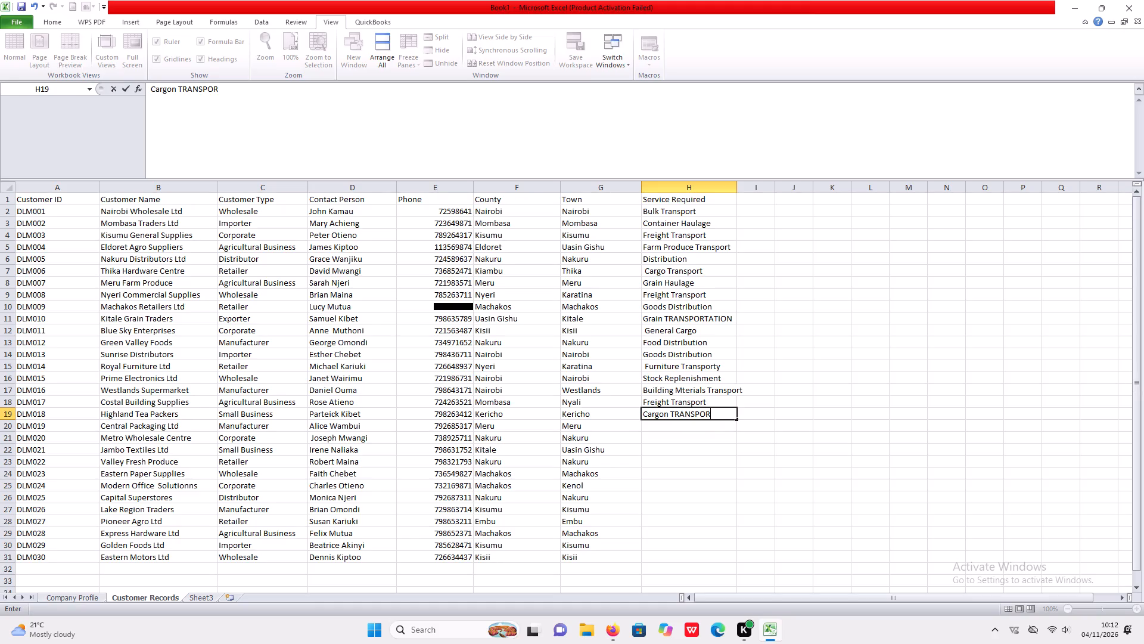
pyautogui.press('BackSpace')
pyautogui.press('BackSpace')
pyautogui.press('BackSpace')
pyautogui.press('BackSpace')
pyautogui.press('BackSpace')
pyautogui.press('BackSpace')
pyautogui.press('BackSpace')
pyautogui.press('BackSpace')
pyautogui.press('BackSpace')
pyautogui.press('BackSpace')
pyautogui.write('ransport')
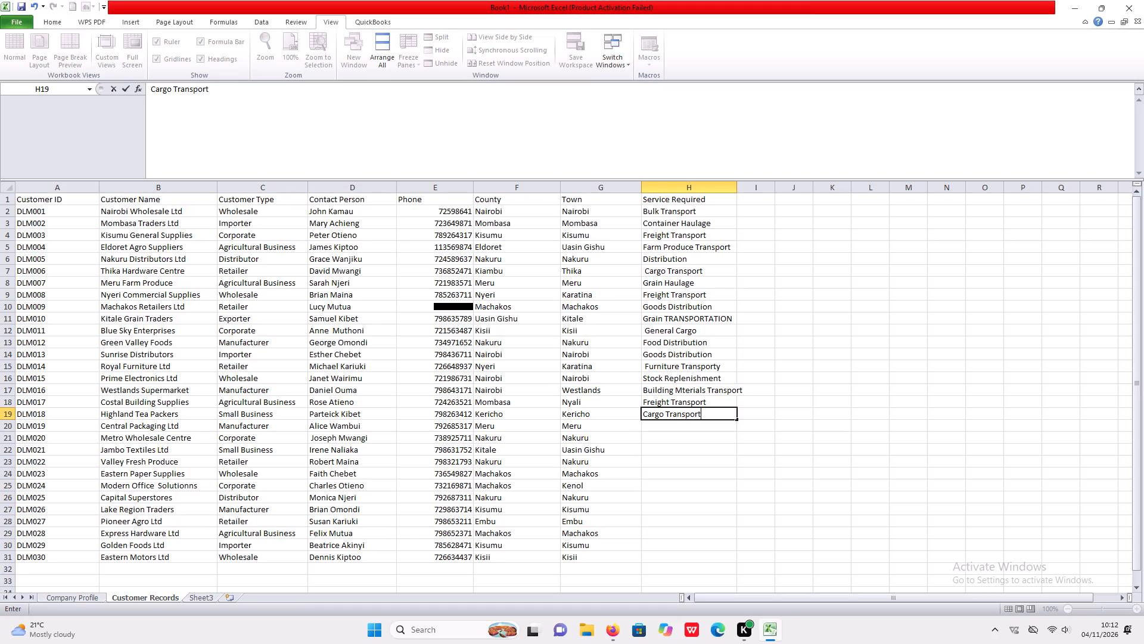
pyautogui.press('Down')
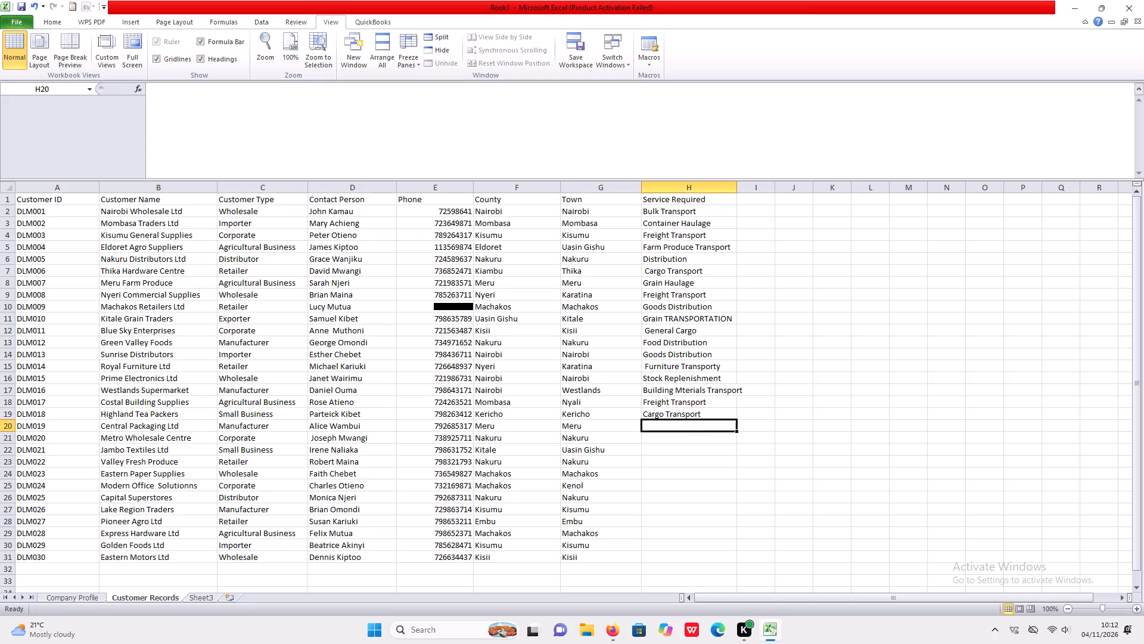
# Change the Service Required entry for DLM010, Kitale Grain Traders, to Grain Transportation in title case.
pyautogui.click(706, 317)
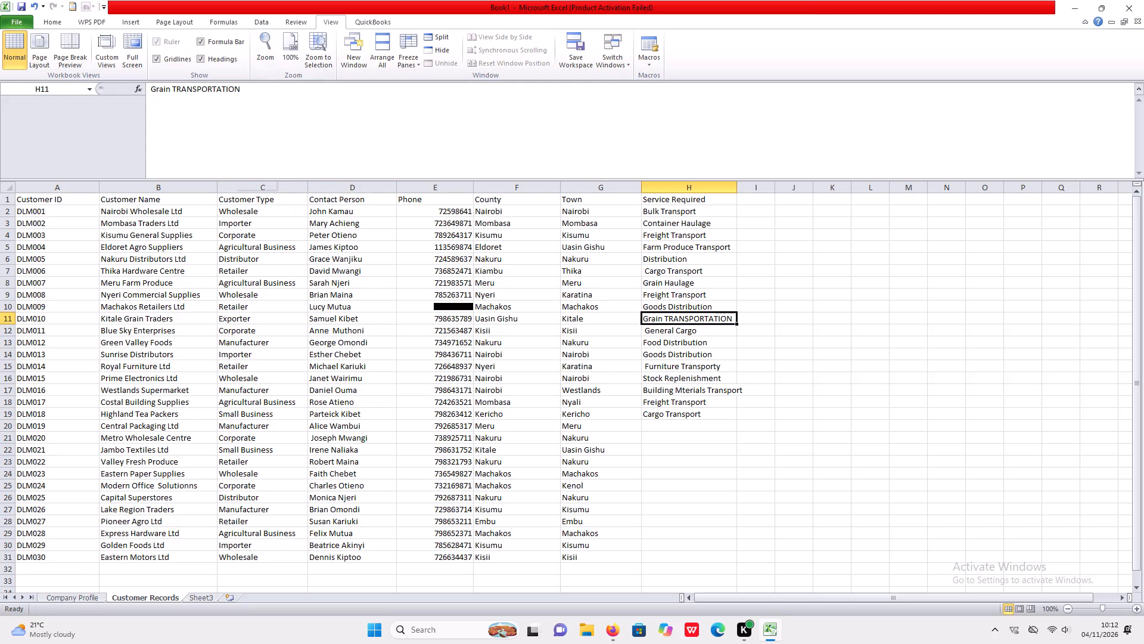
pyautogui.moveTo(241, 91); pyautogui.dragTo(186, 88)
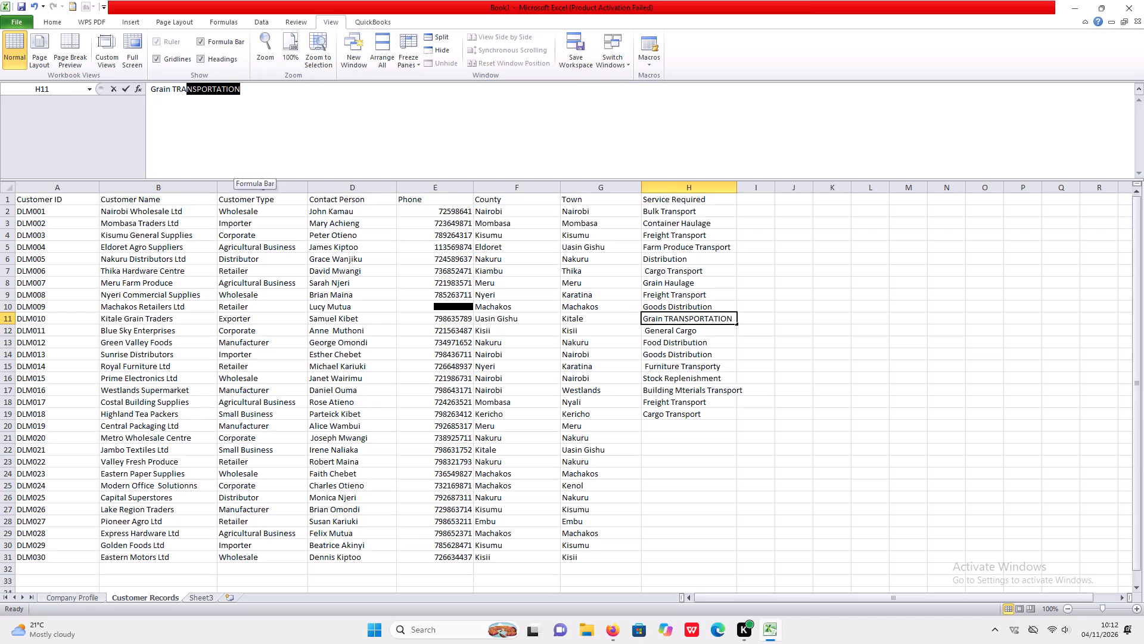
pyautogui.moveTo(186, 88); pyautogui.dragTo(172, 87)
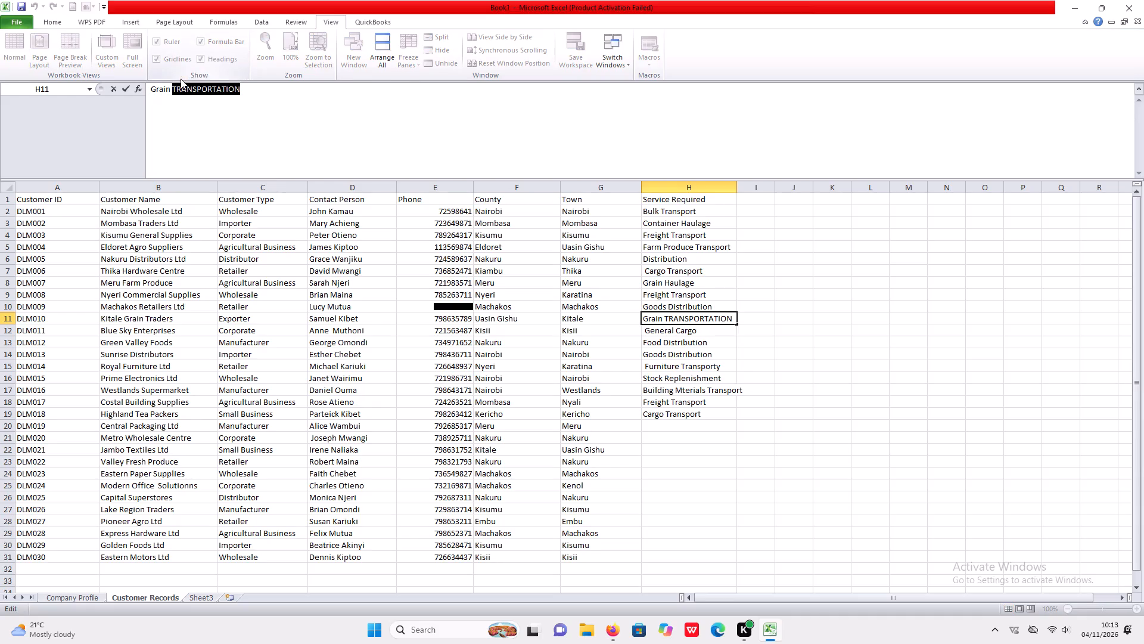
pyautogui.press('BackSpace')
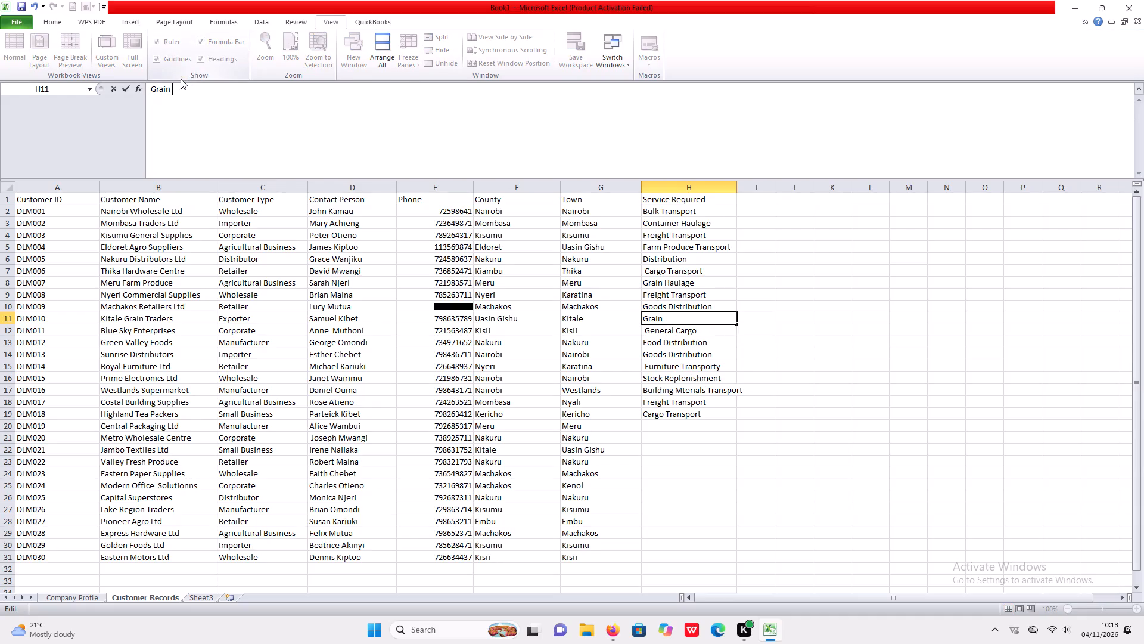
pyautogui.write('ransportation')
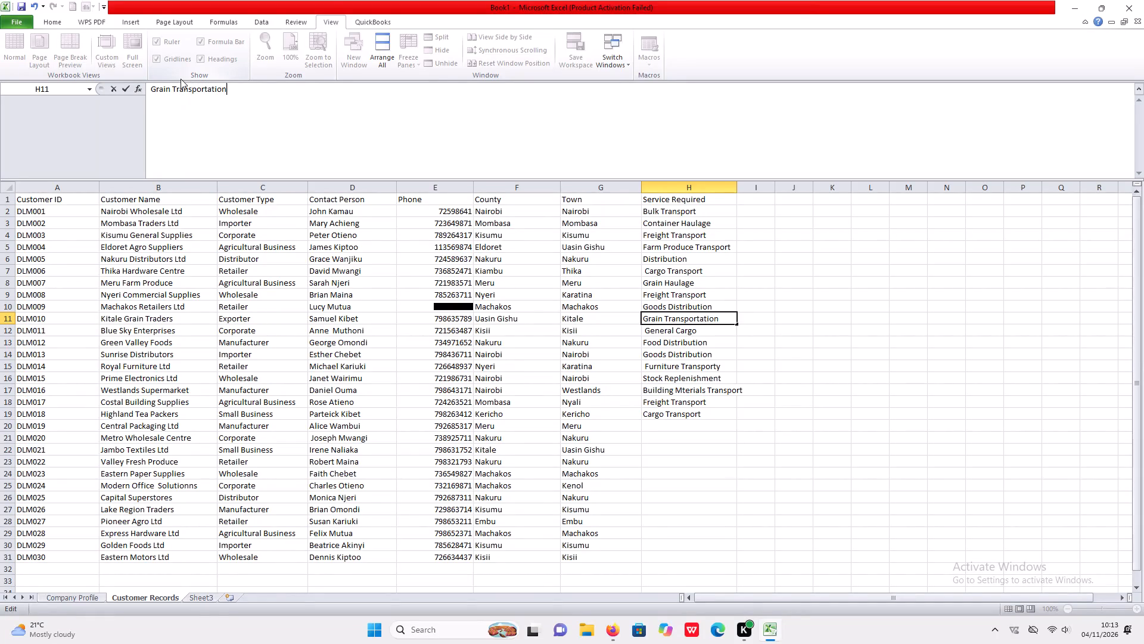
# Enter Bulk Distribution as the service required for DLM019, Central Packaging Ltd.
pyautogui.scroll(-2, 293, 419)
pyautogui.scroll(-4, 371, 408)
pyautogui.scroll(-4, 544, 397)
pyautogui.click(677, 429)
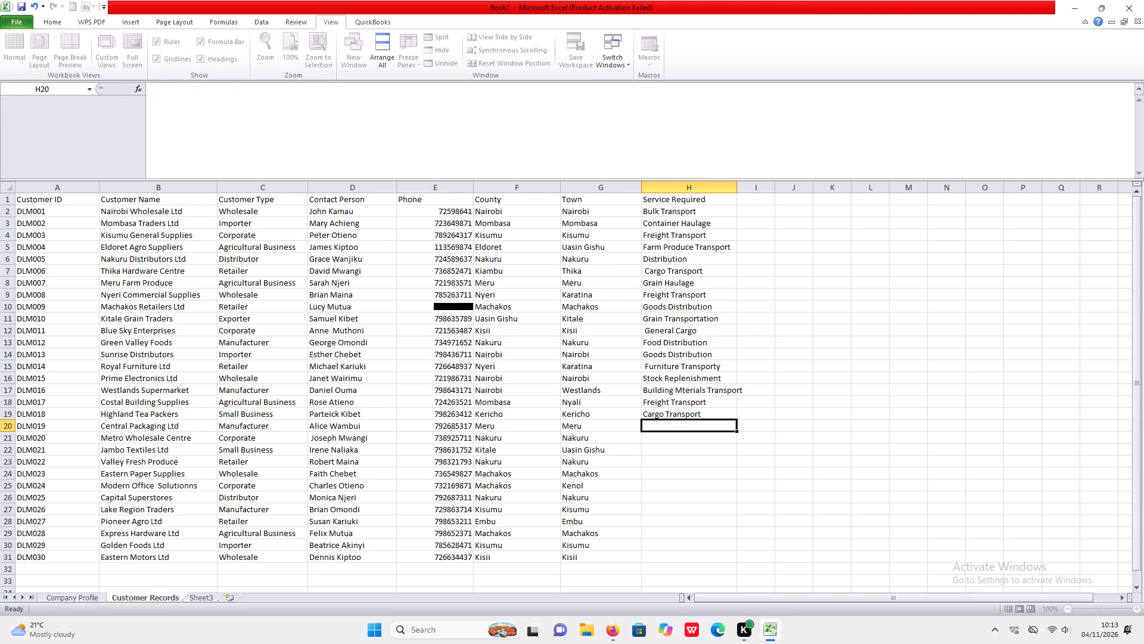
pyautogui.scroll(-3, 670, 426)
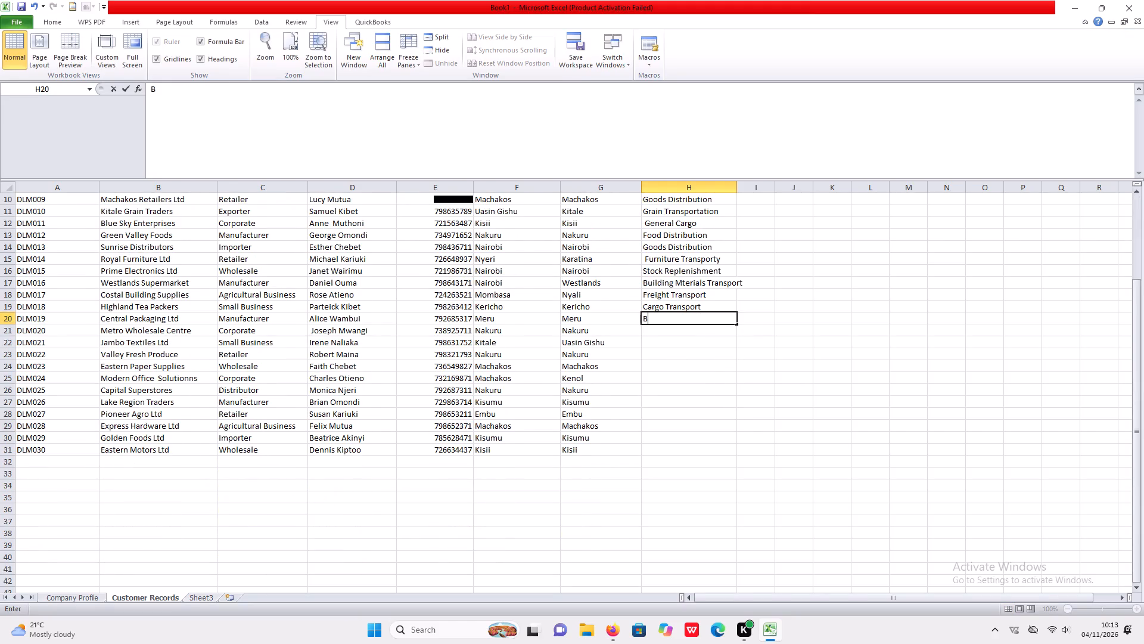
pyautogui.write('ulk')
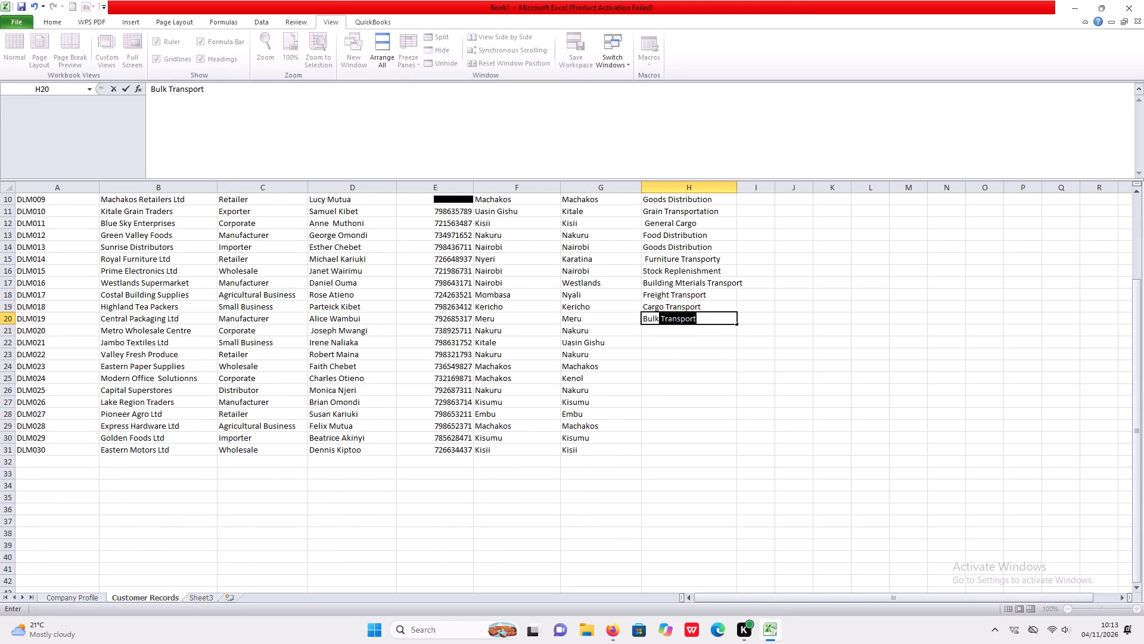
pyautogui.press('space')
pyautogui.press('d')
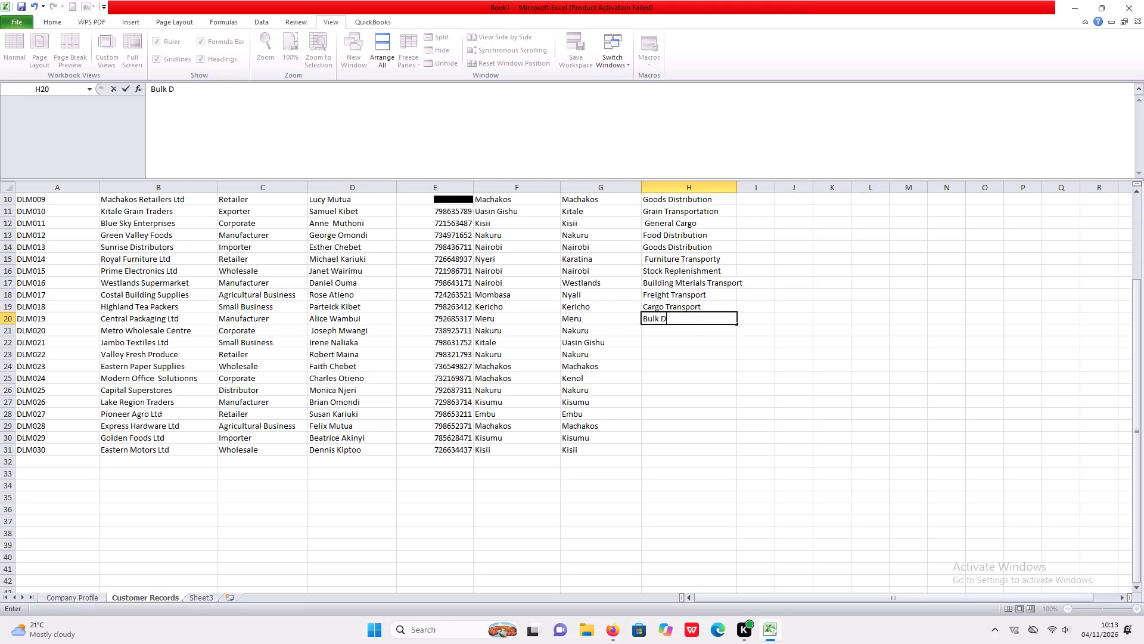
pyautogui.write('ist')
pyautogui.press('r')
pyautogui.press('BackSpace')
pyautogui.write('ribution')
# Enter Textile Transportation in title case as the service required for DLM020, Metro Wholesale Centre.
pyautogui.press('Down')
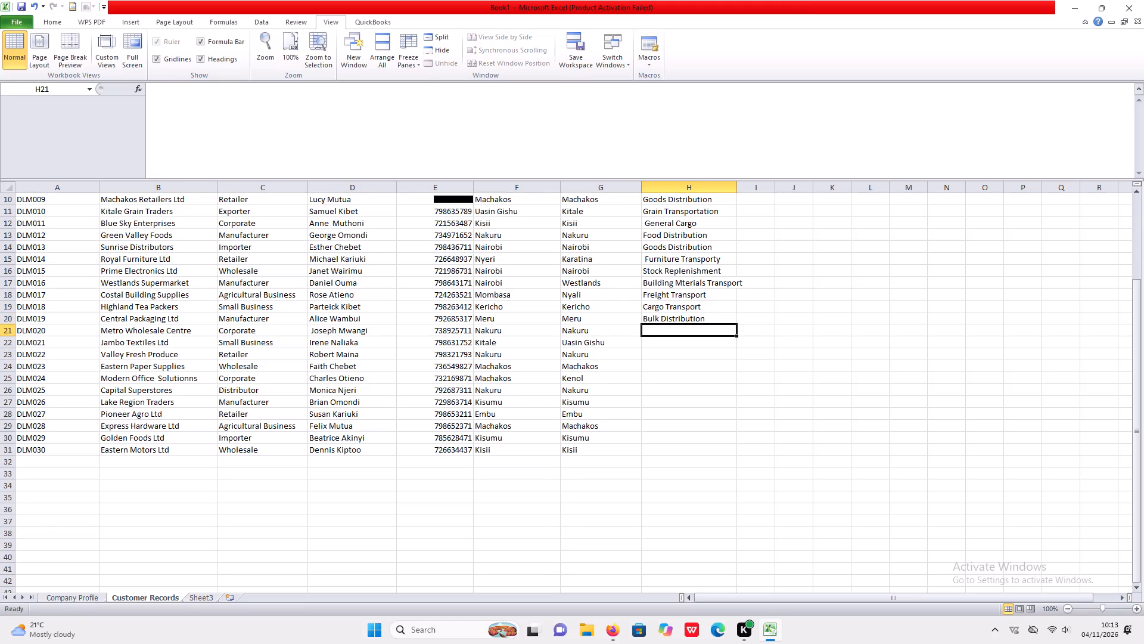
pyautogui.write('extile')
pyautogui.press('space')
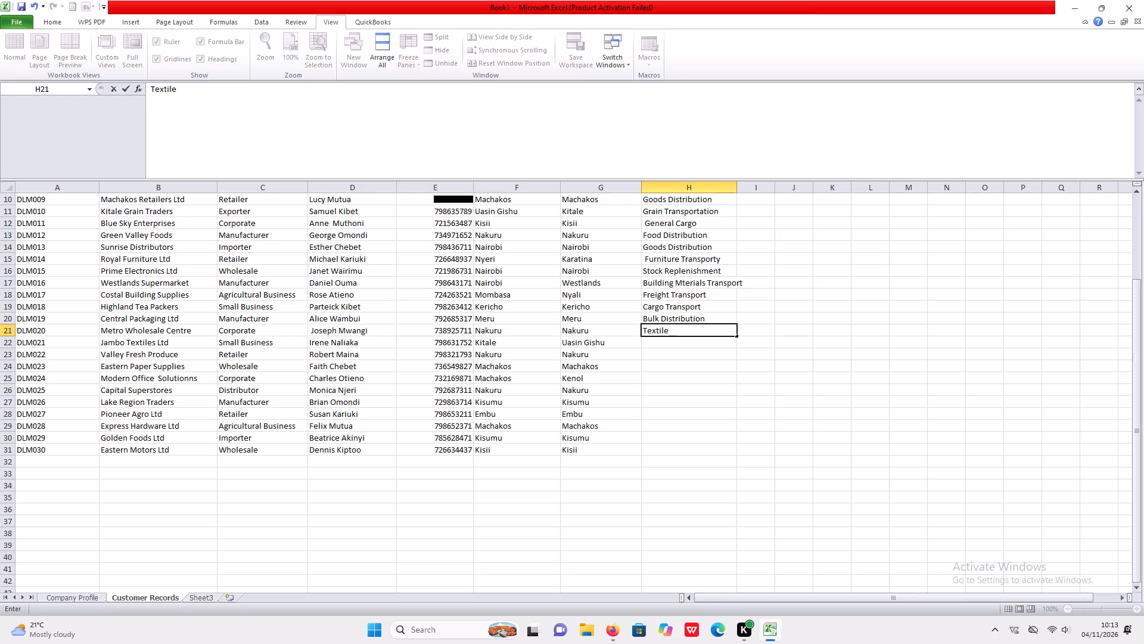
pyautogui.press('t')
pyautogui.press('r')
pyautogui.write('ANSPOT')
pyautogui.press('BackSpace')
pyautogui.press('BackSpace')
pyautogui.press('BackSpace')
pyautogui.press('BackSpace')
pyautogui.press('BackSpace')
pyautogui.press('BackSpace')
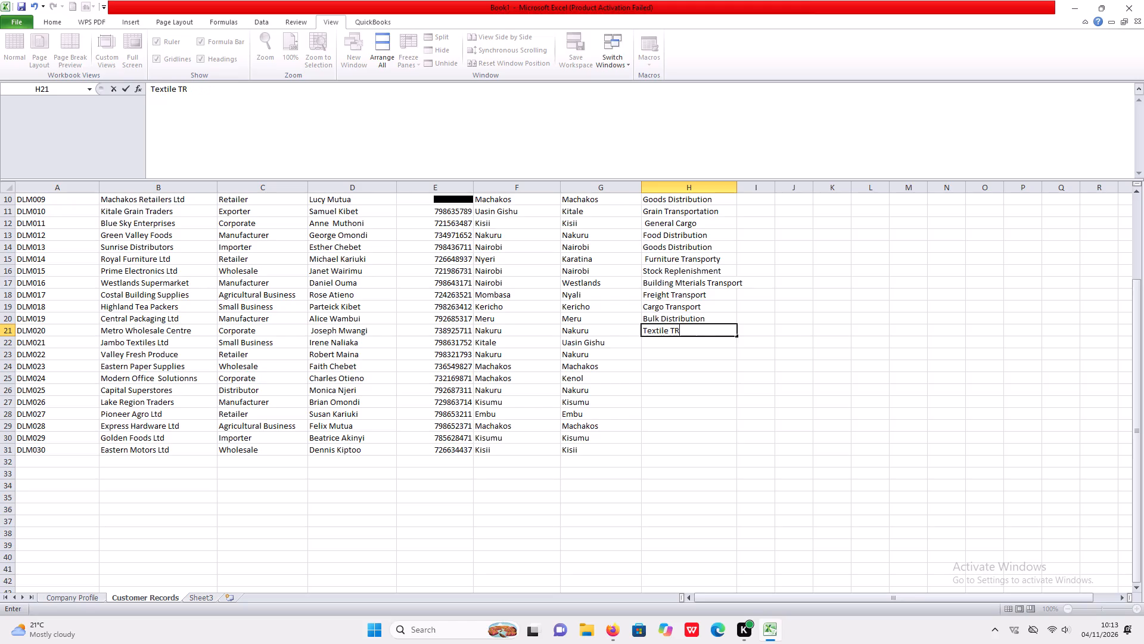
pyautogui.press('BackSpace')
pyautogui.press('r')
pyautogui.write('ansporta')
pyautogui.write('tion')
pyautogui.press('Down')
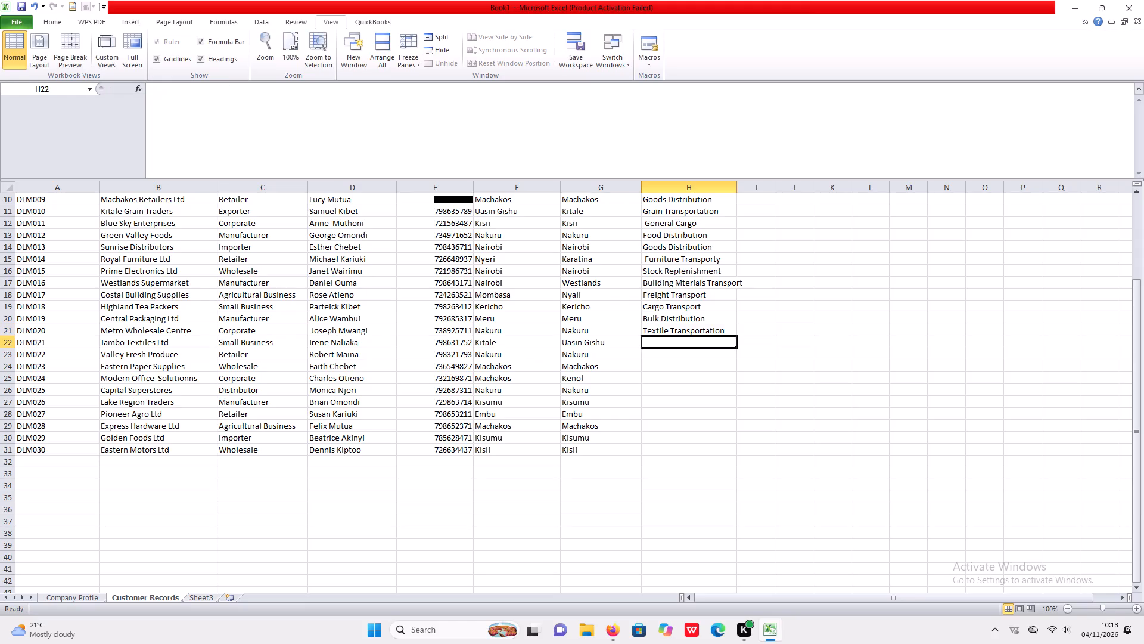
# Enter Fresh Produce Transport as the service required for DLM021, Jambo Textiles Ltd.
pyautogui.press('f')
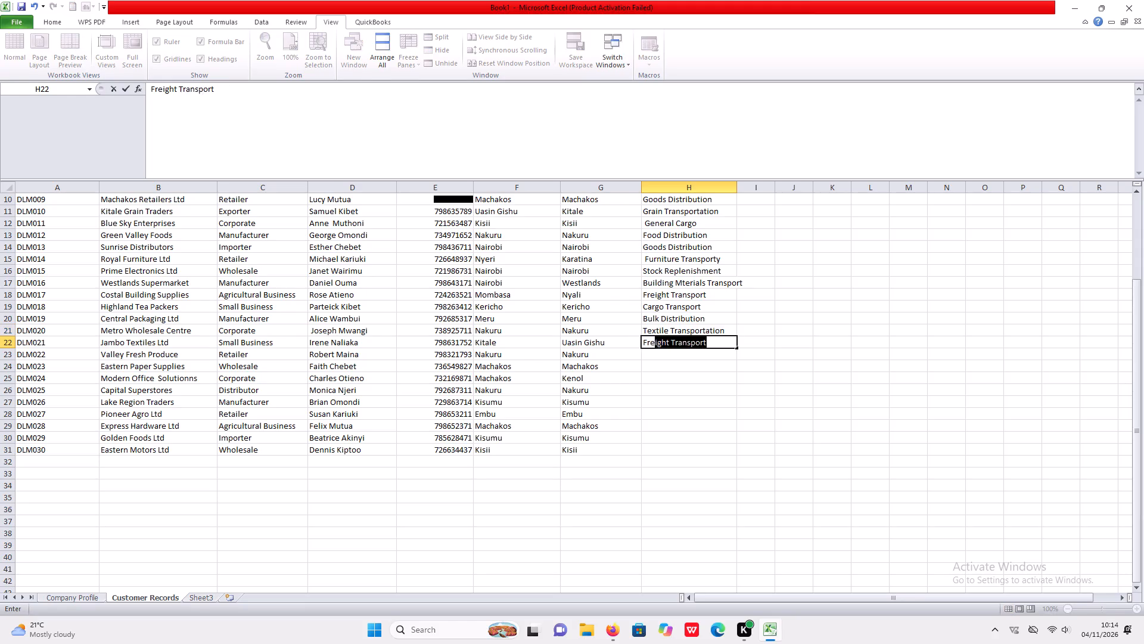
pyautogui.press('p')
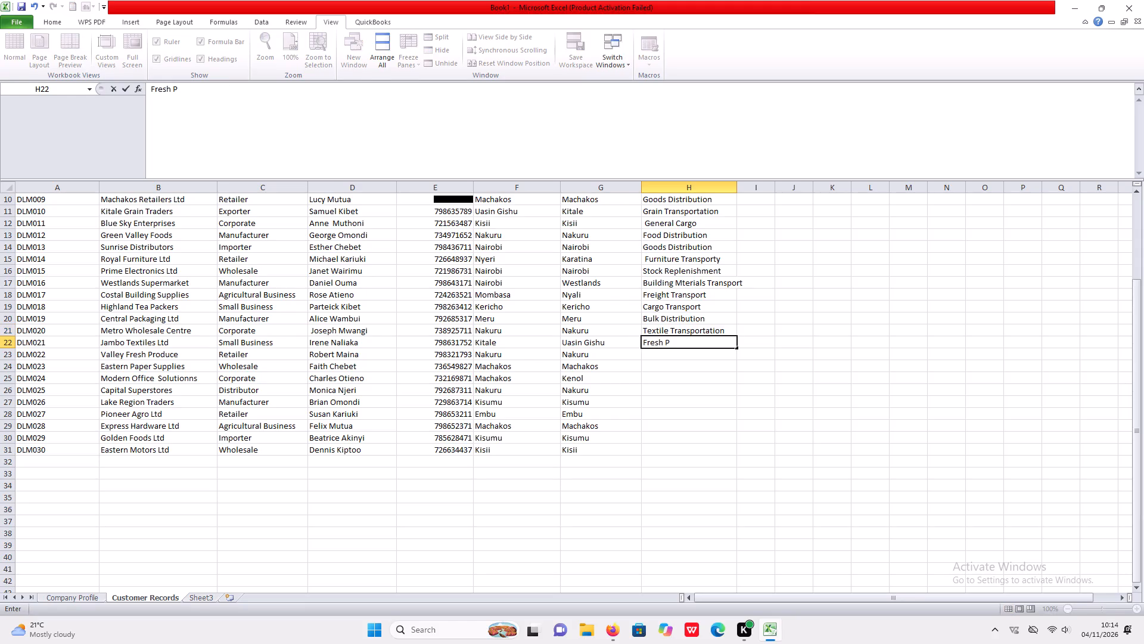
pyautogui.write('roduce')
pyautogui.press('space')
pyautogui.press('space')
pyautogui.write('ransport')
pyautogui.press('Down')
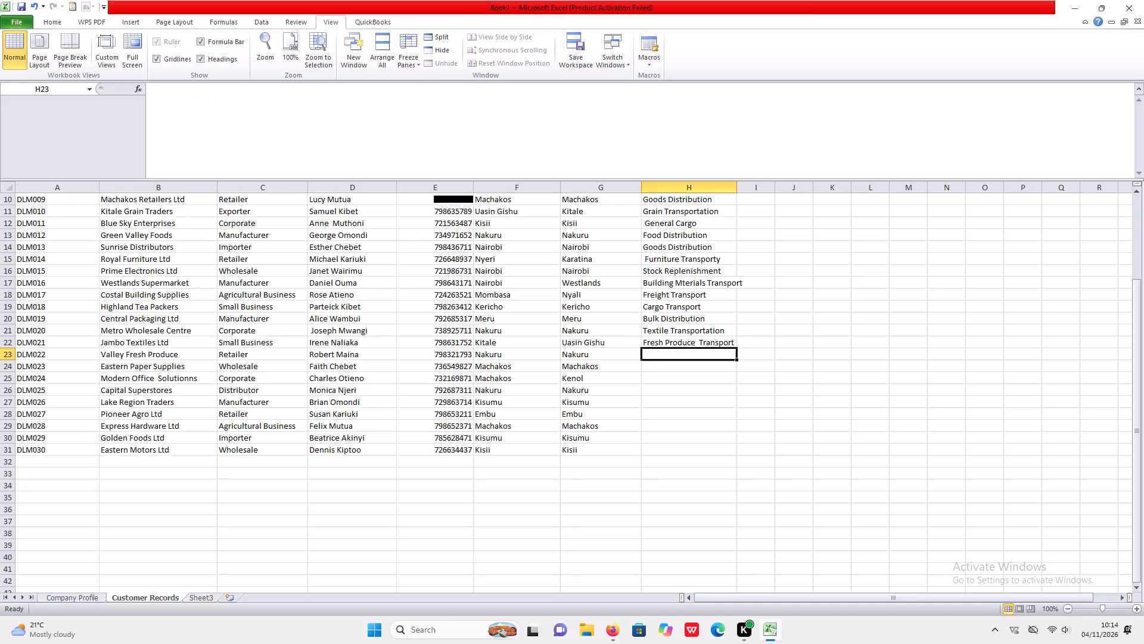
# Enter Parcel Delivery as the service required for DLM022, Valley Fresh Produce.
pyautogui.write('arcel')
pyautogui.press('space')
pyautogui.press('d')
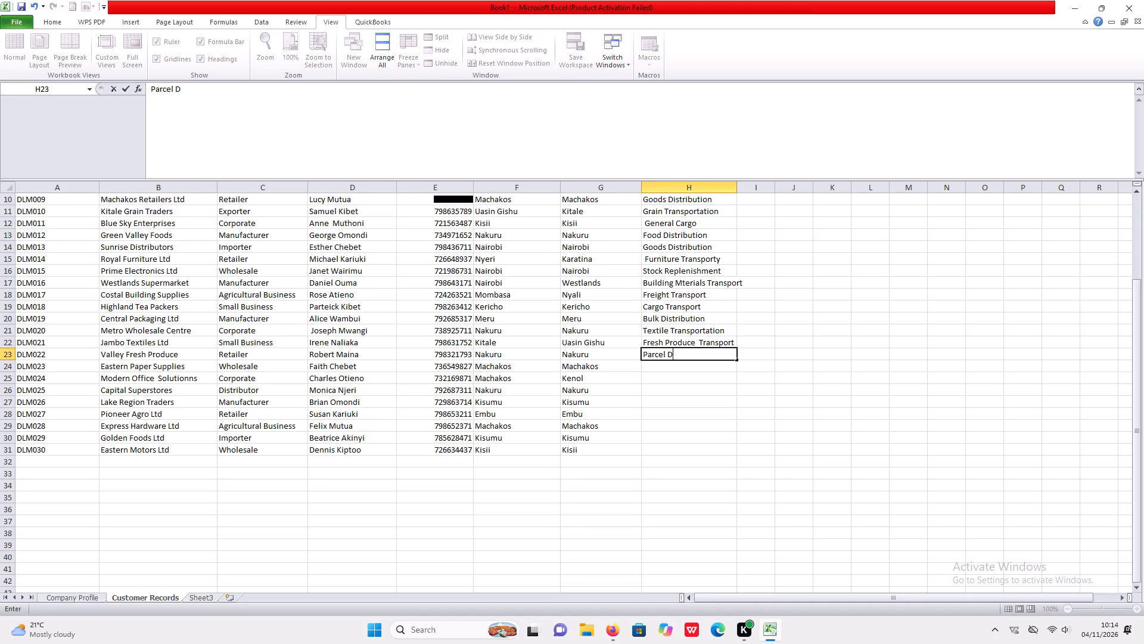
pyautogui.write('elivery')
pyautogui.press('Down')
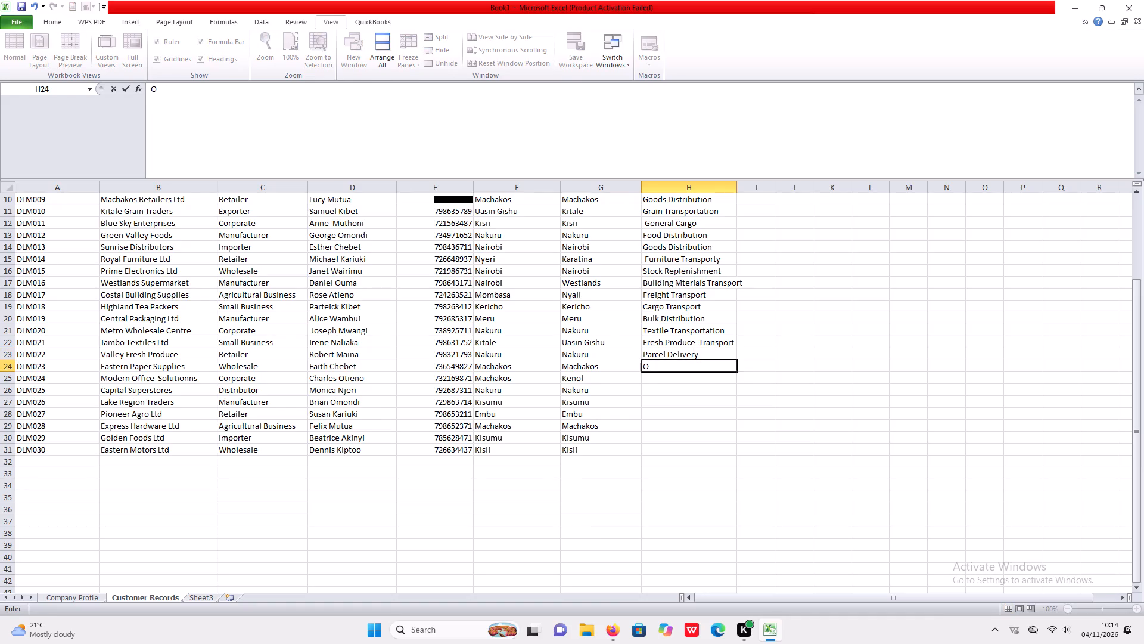
# Enter Office Equipment Transport in title case as the service required for DLM023, Eastern Paper Supplies.
pyautogui.write('ffice')
pyautogui.press('space')
pyautogui.press('e')
pyautogui.press('BackSpace')
pyautogui.press('e')
pyautogui.write('quipment')
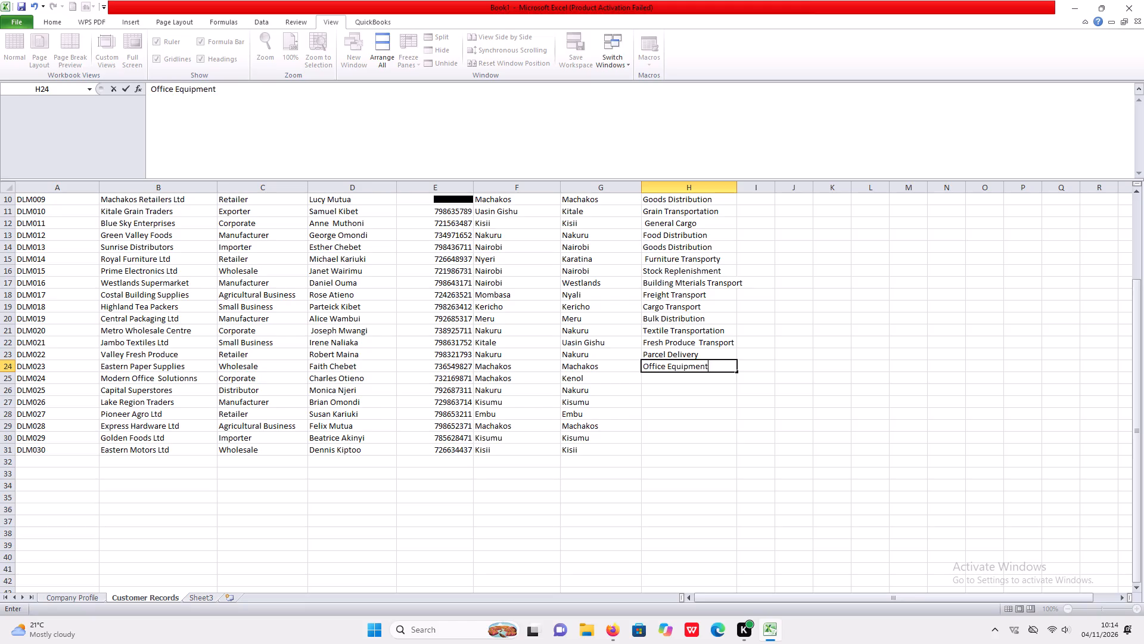
pyautogui.press('space')
pyautogui.write('ransport')
pyautogui.press('Down')
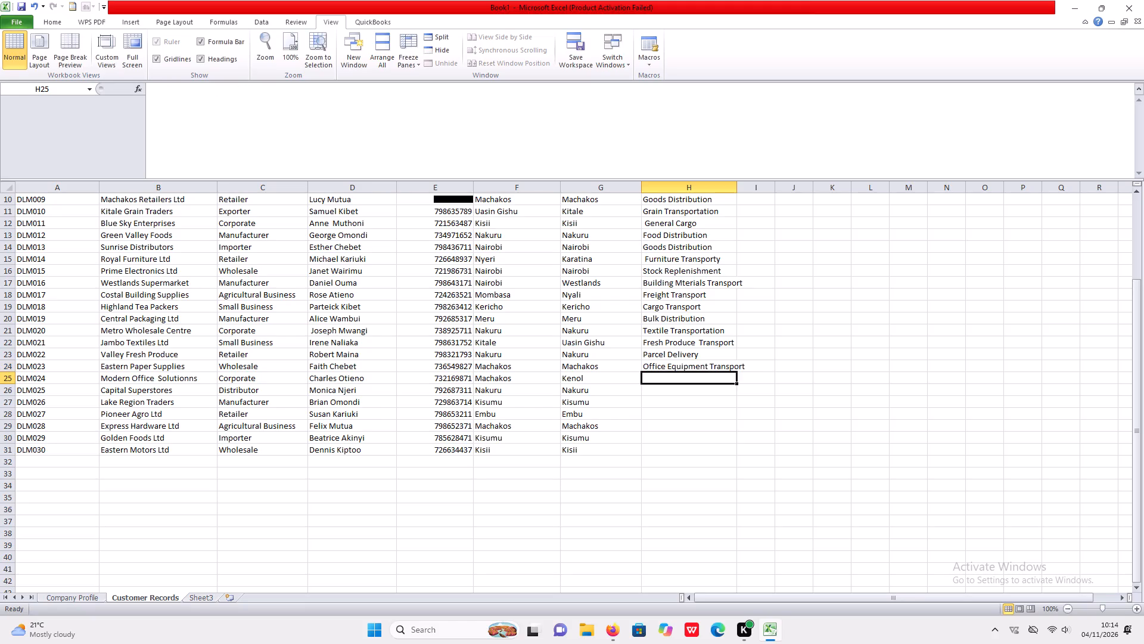
# Fill Service Required for DLM024 with Distribution and for DLM025 with Bulk Transport.
pyautogui.write('istribution')
pyautogui.press('Down')
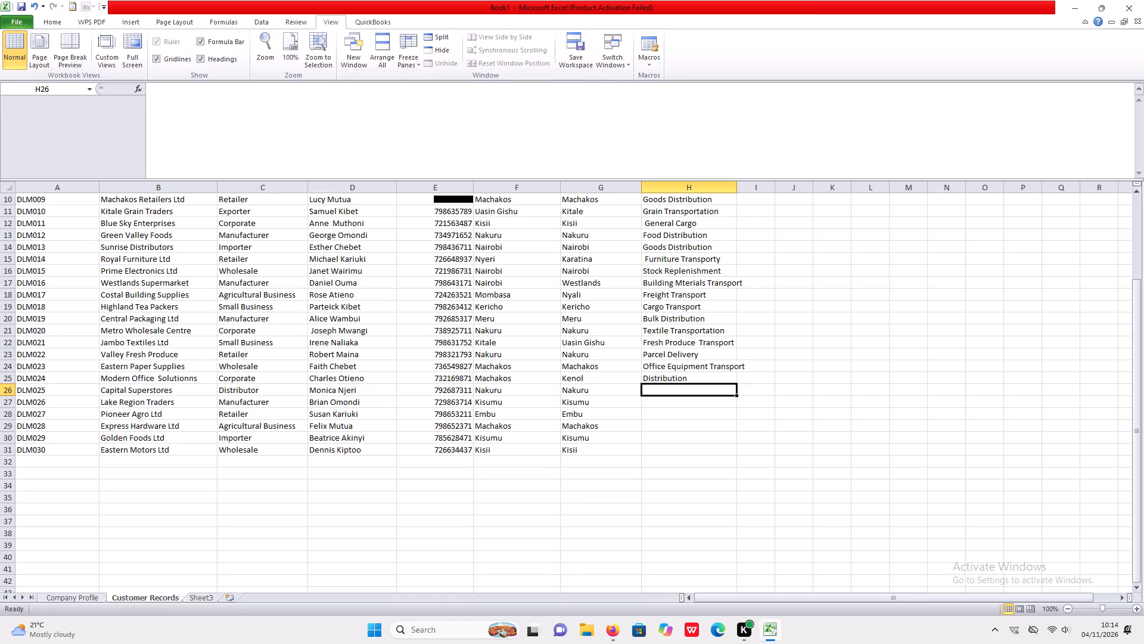
pyautogui.press('b')
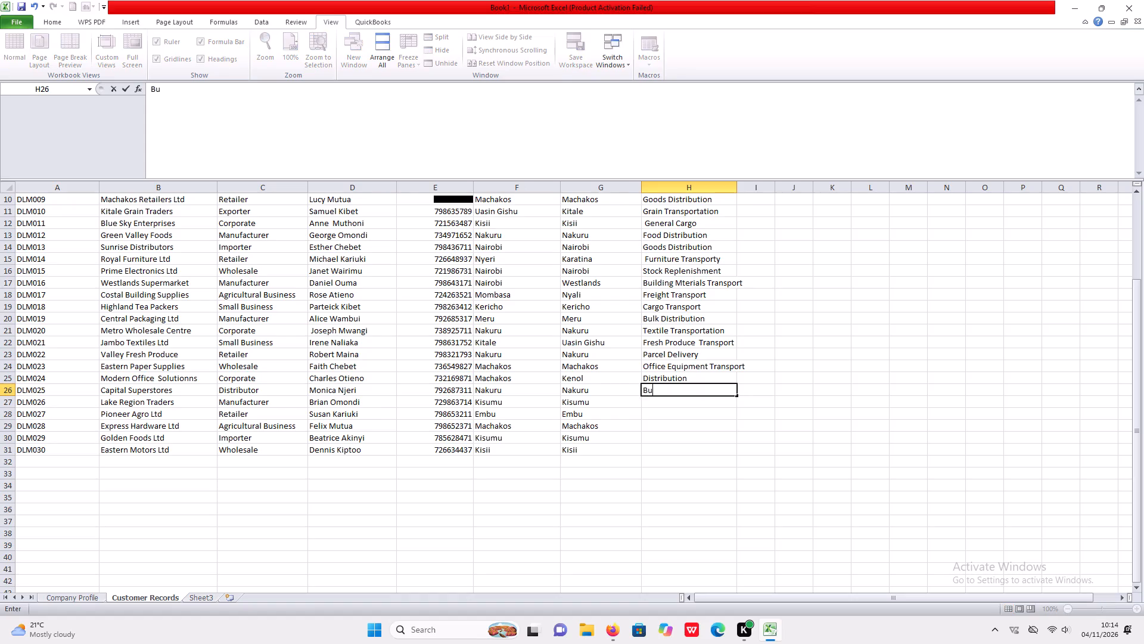
pyautogui.press('t')
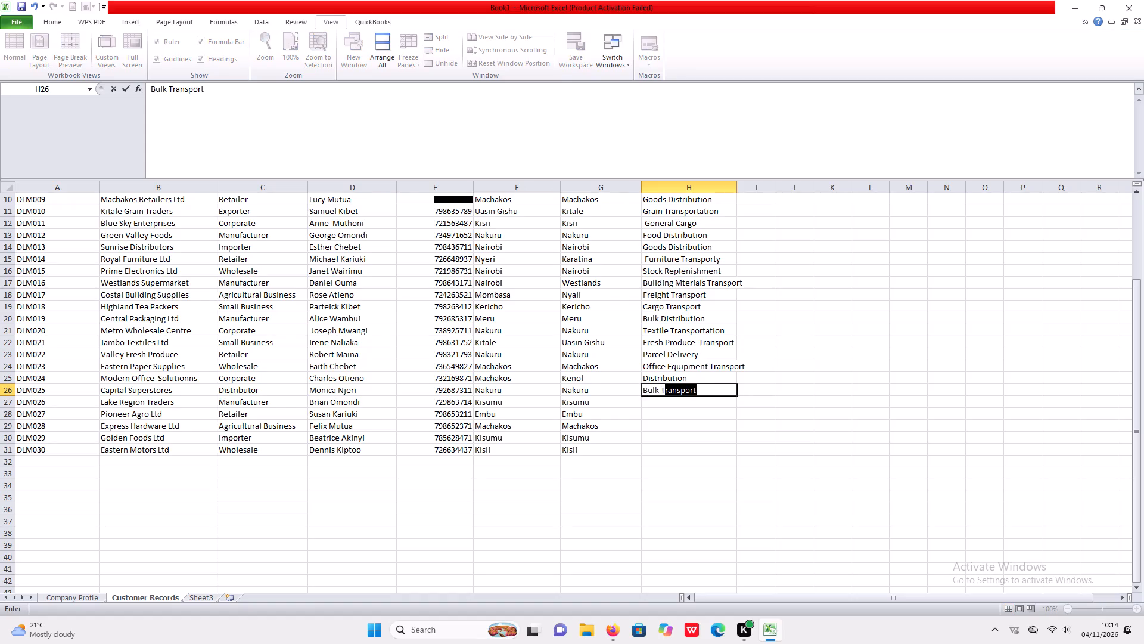
pyautogui.press('Down')
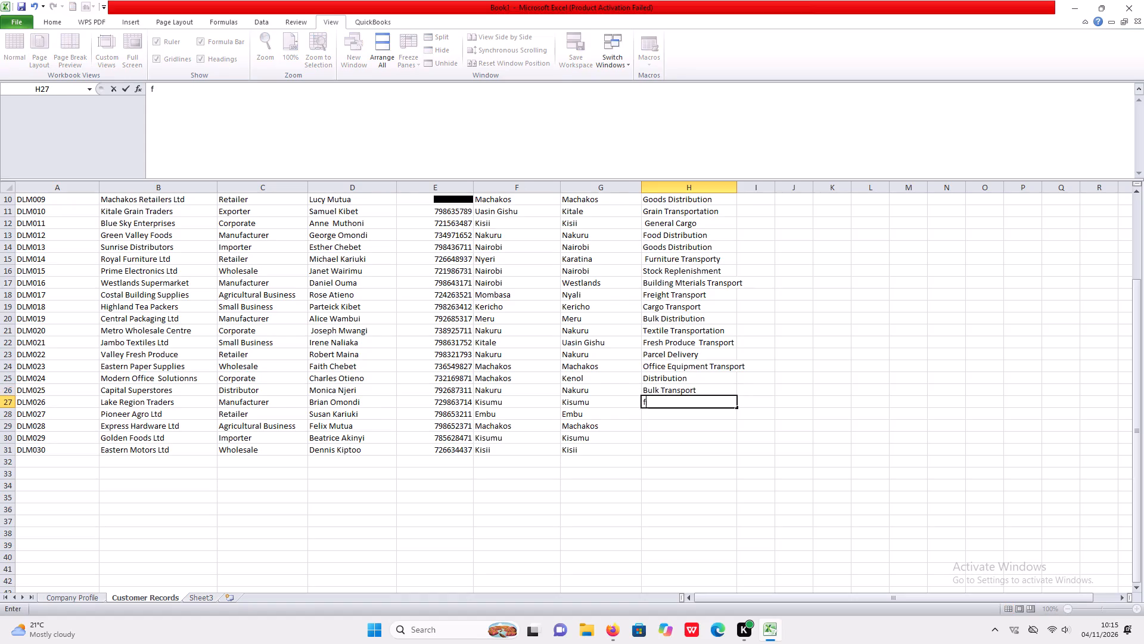
# Enter Farm Produce Transport in title case as the service required for DLM026, Lake Region Traders.
pyautogui.write('AR')
pyautogui.press('m')
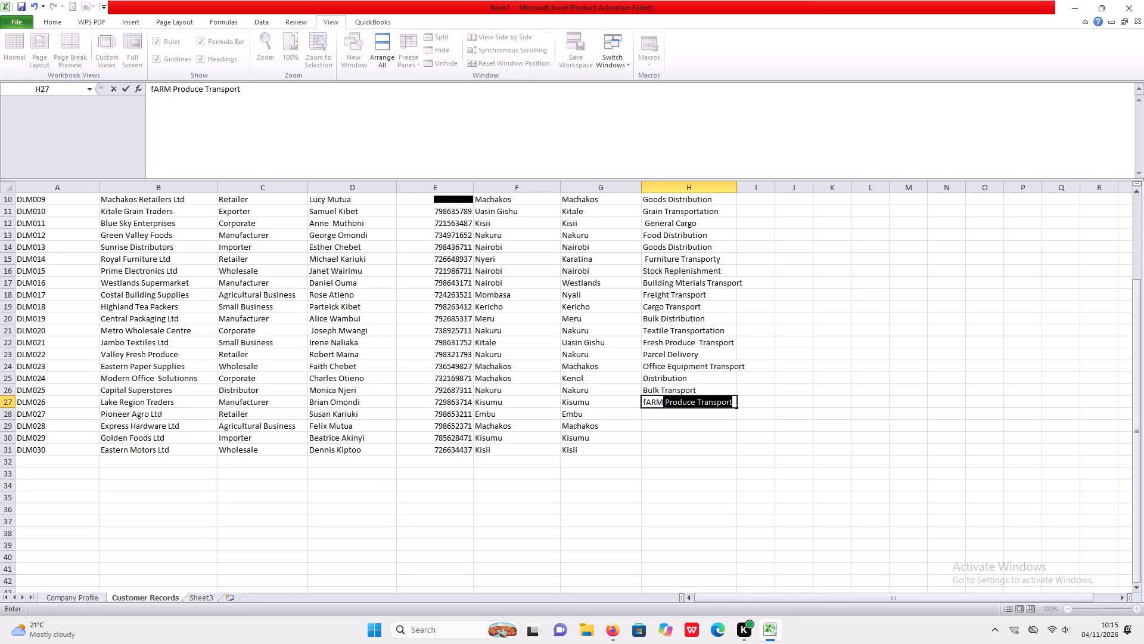
pyautogui.press('BackSpace')
pyautogui.press('BackSpace')
pyautogui.press('BackSpace')
pyautogui.press('BackSpace')
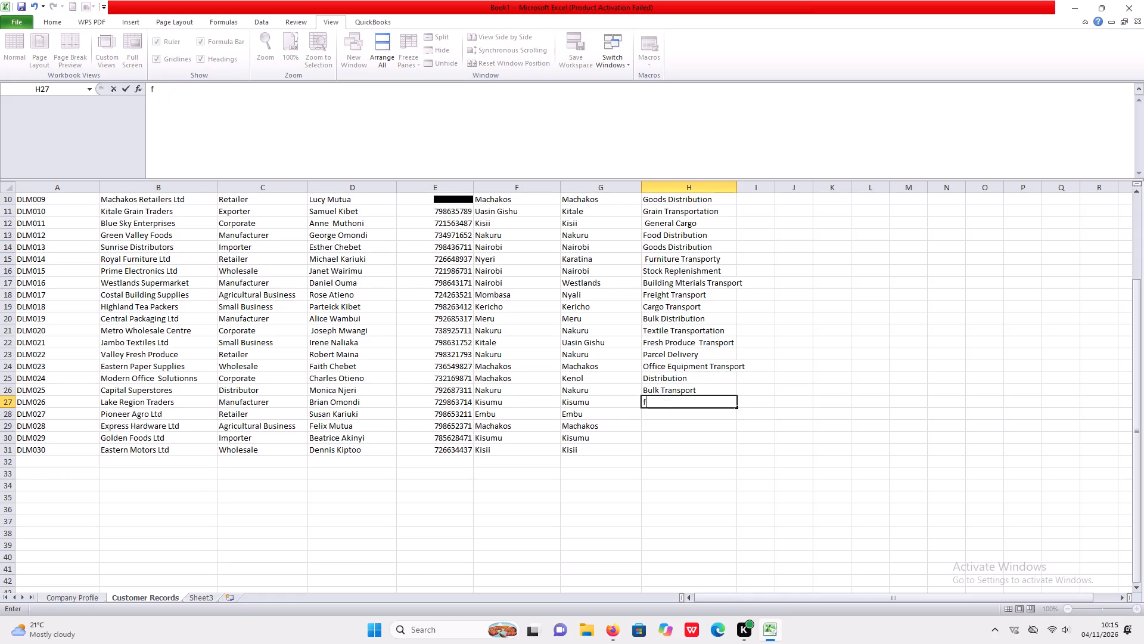
pyautogui.press('BackSpace')
pyautogui.press('f')
pyautogui.press('a')
pyautogui.press('Down')
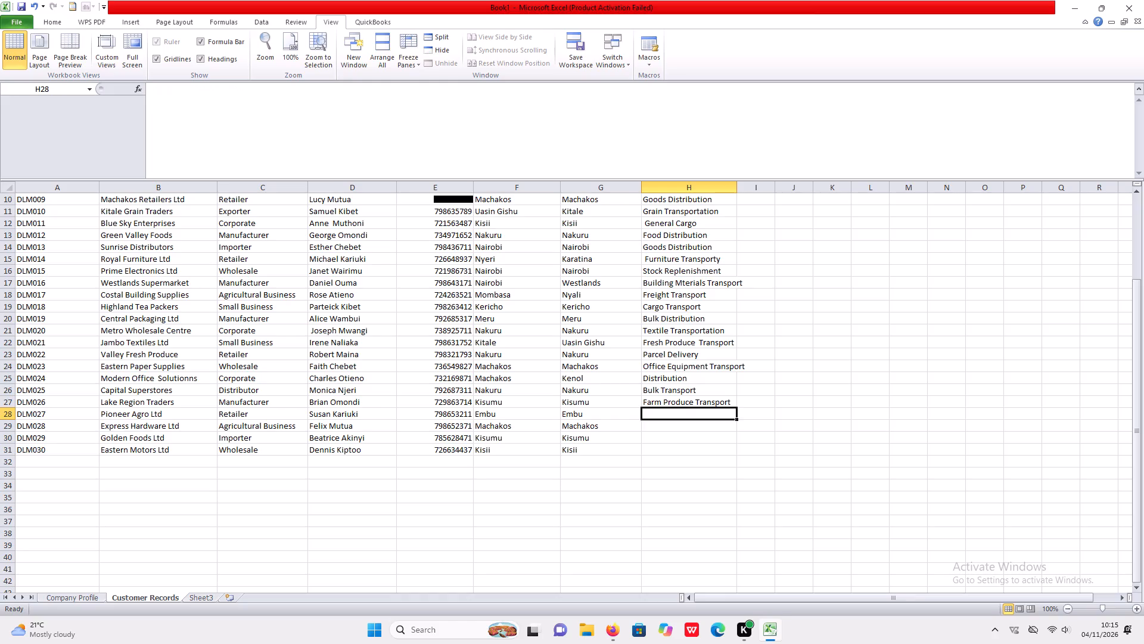
# Enter Goods Transport as the service required for DLM027, Pioneer Agro Ltd.
pyautogui.write('oods')
pyautogui.press('space')
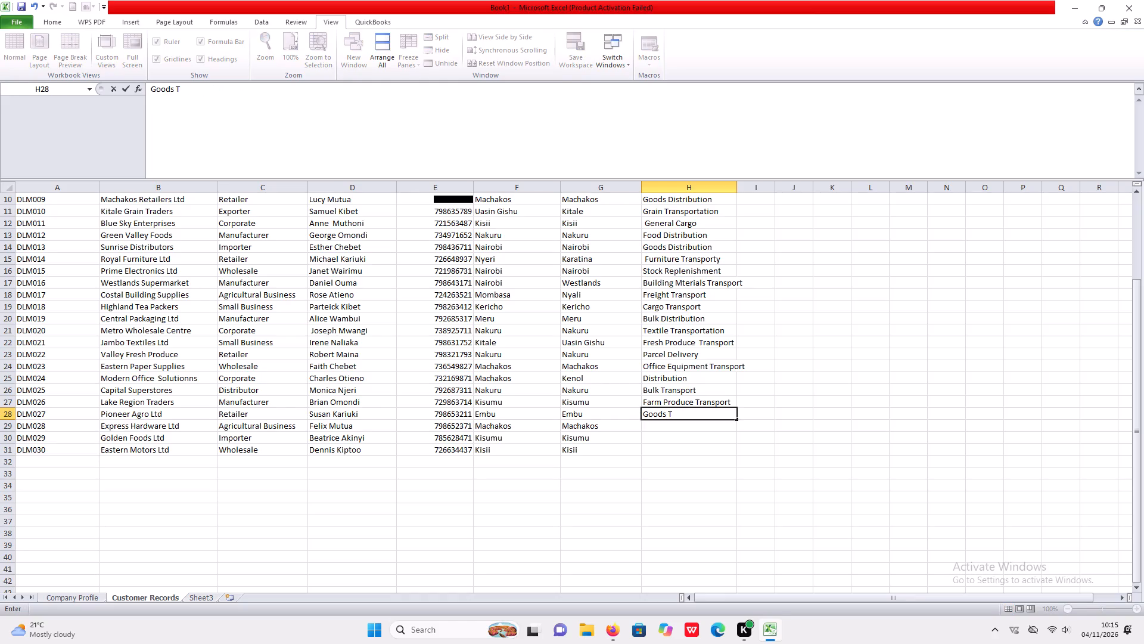
pyautogui.write('ra')
pyautogui.write('nspor6t')
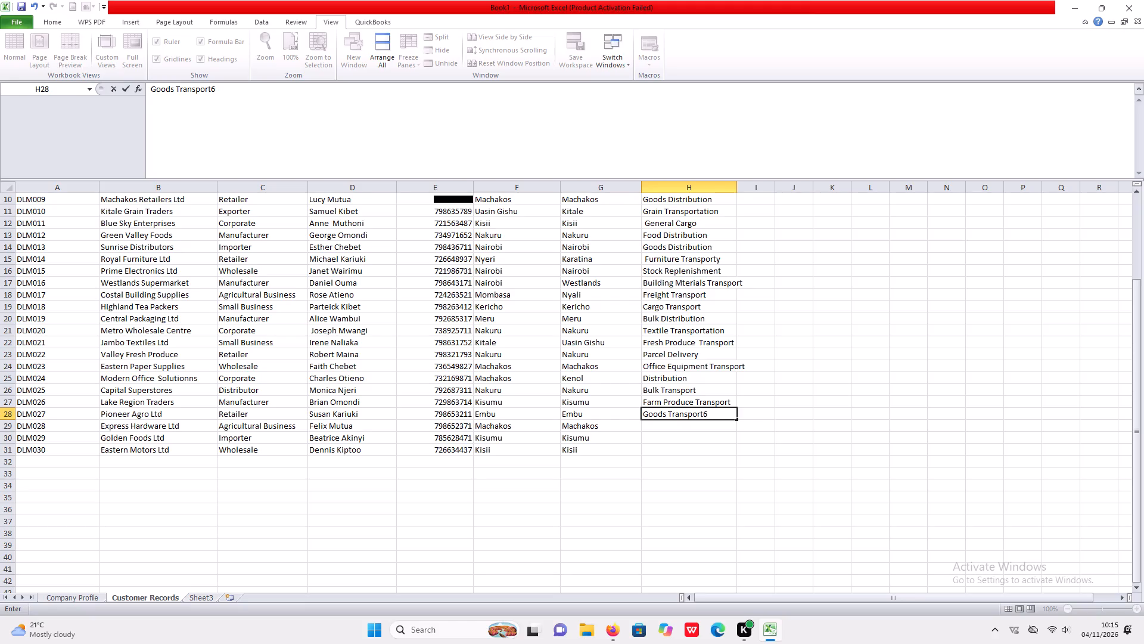
pyautogui.press('BackSpace')
pyautogui.press('Down')
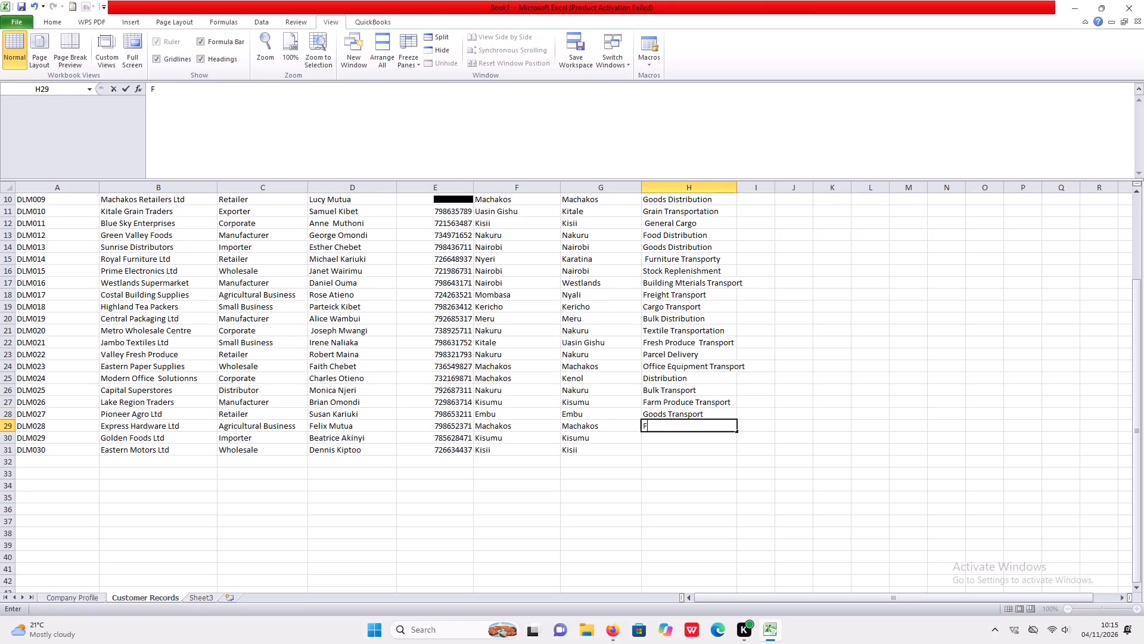
# Enter Food Distribution as the service required for DLM028, Express Hardware Ltd.
pyautogui.write('ood')
pyautogui.press('space')
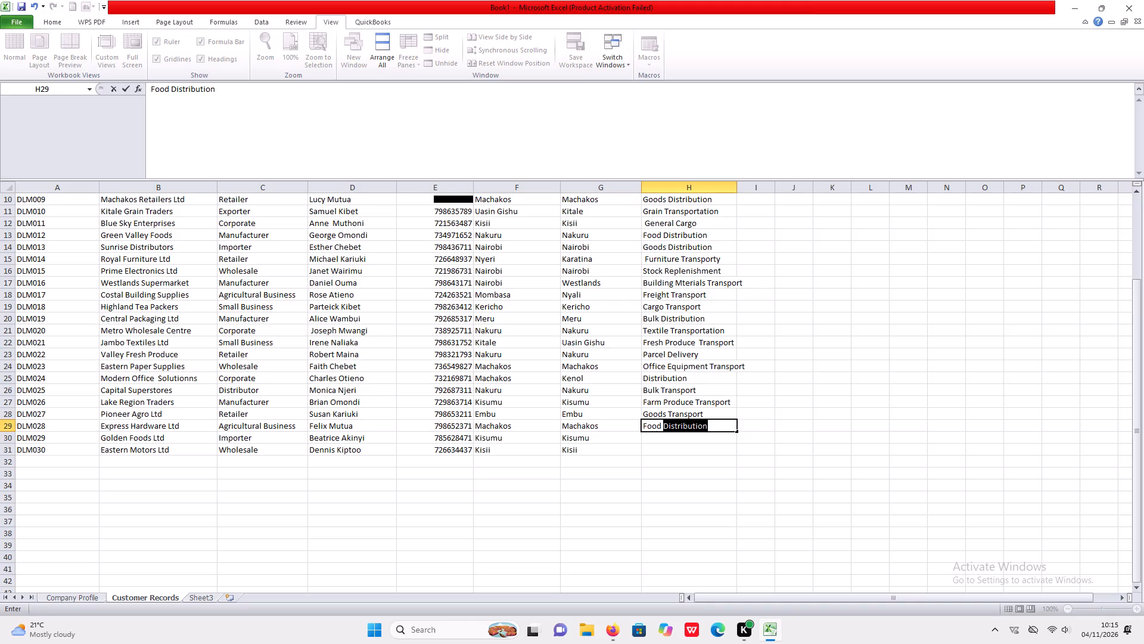
pyautogui.press('Down')
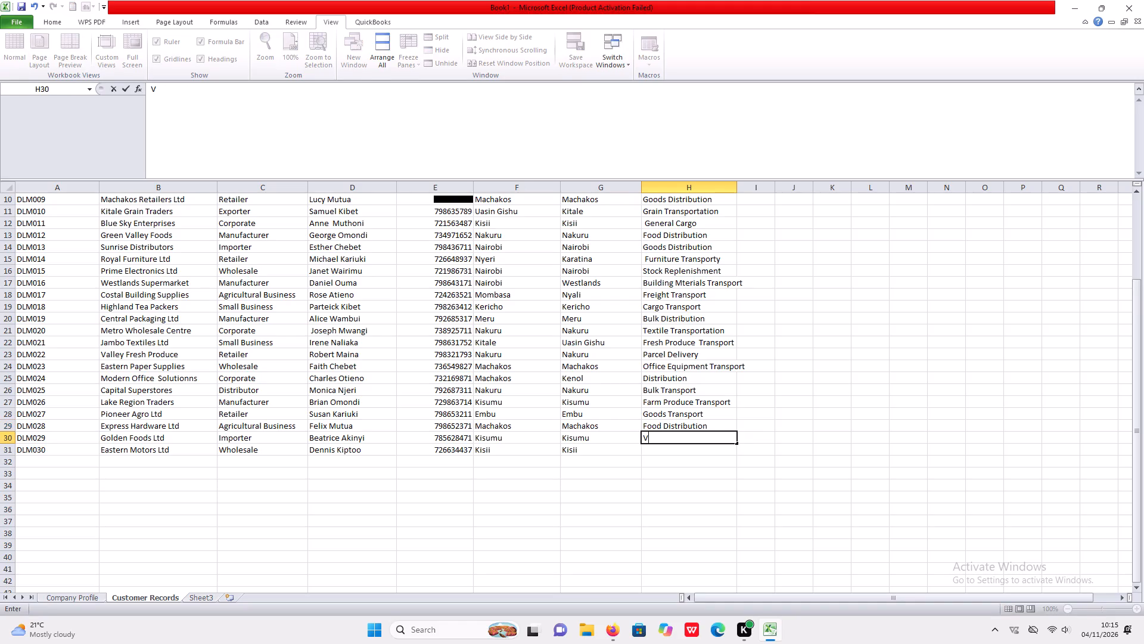
# Enter Vehicle Parts Transport in title case as the service required for DLM029, Golden Foods Ltd.
pyautogui.write('ehicle')
pyautogui.press('space')
pyautogui.press('p')
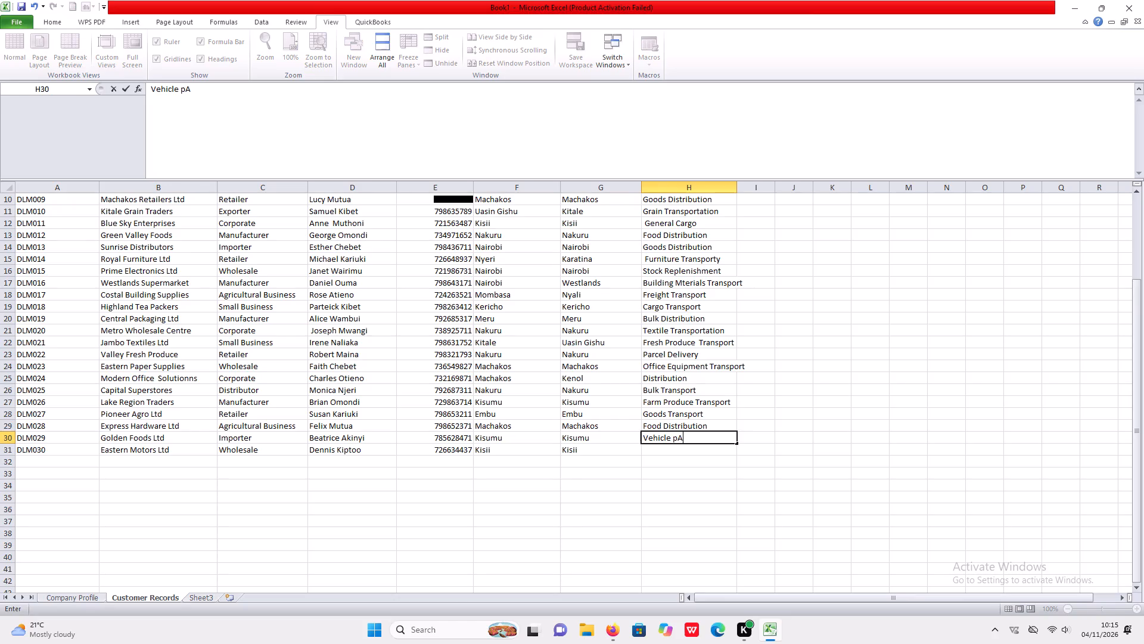
pyautogui.press('BackSpace')
pyautogui.press('BackSpace')
pyautogui.press('BackSpace')
pyautogui.press('BackSpace')
pyautogui.press('BackSpace')
pyautogui.write('rts')
pyautogui.press('space')
pyautogui.write('ransport')
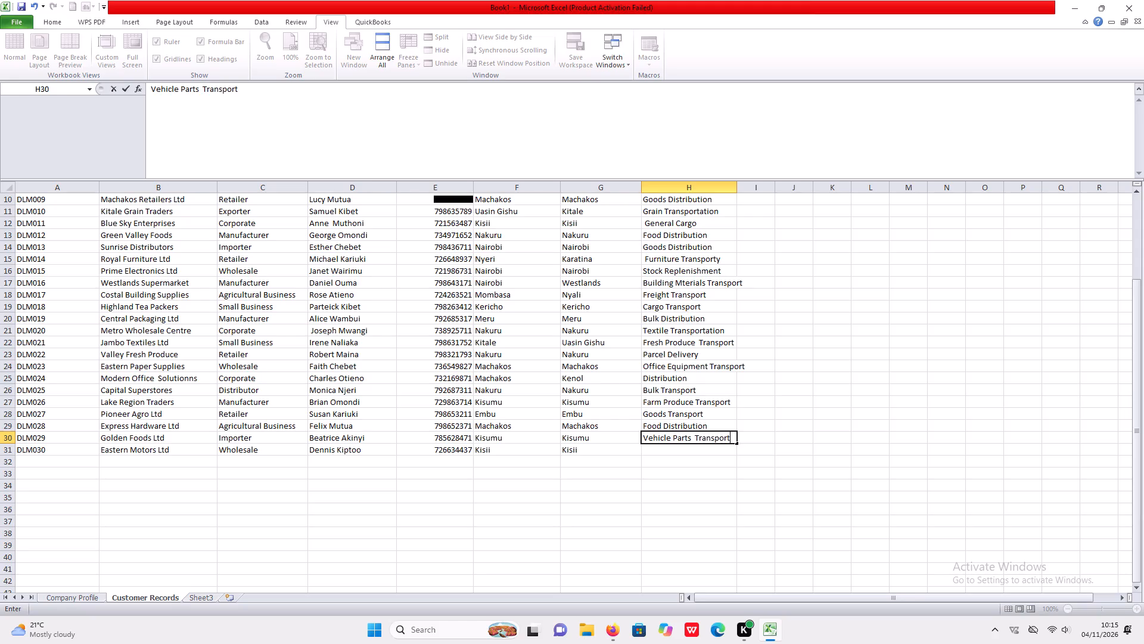
pyautogui.press('Down')
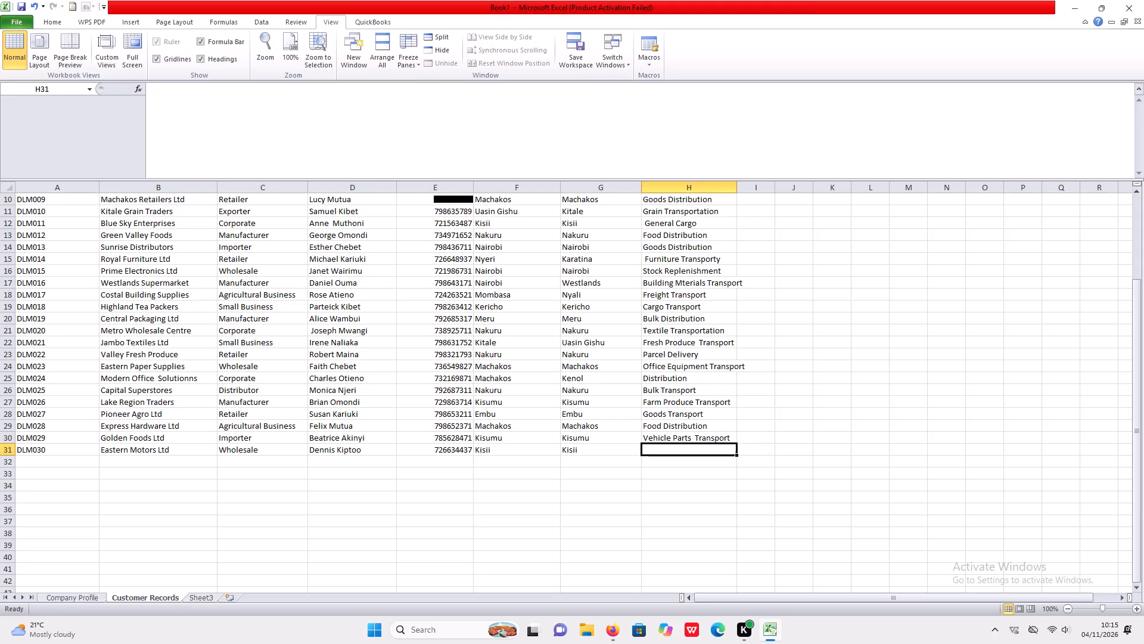
# Enter Cargo Transport as the service required for DLM030, Eastern Motors Ltd.
pyautogui.press('c')
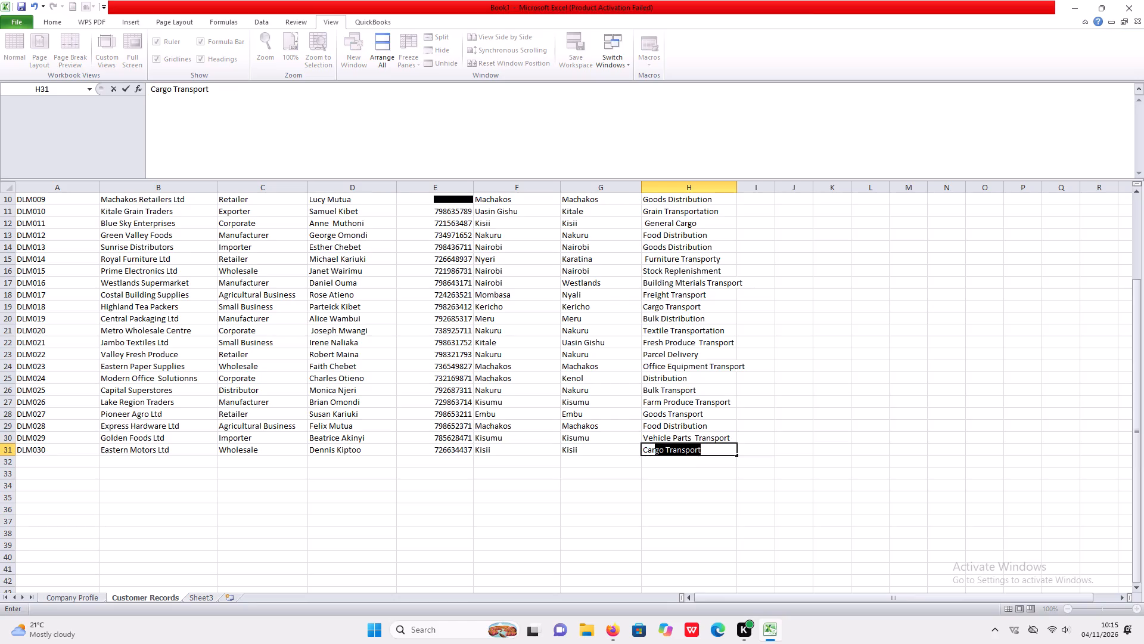
pyautogui.press('Down')
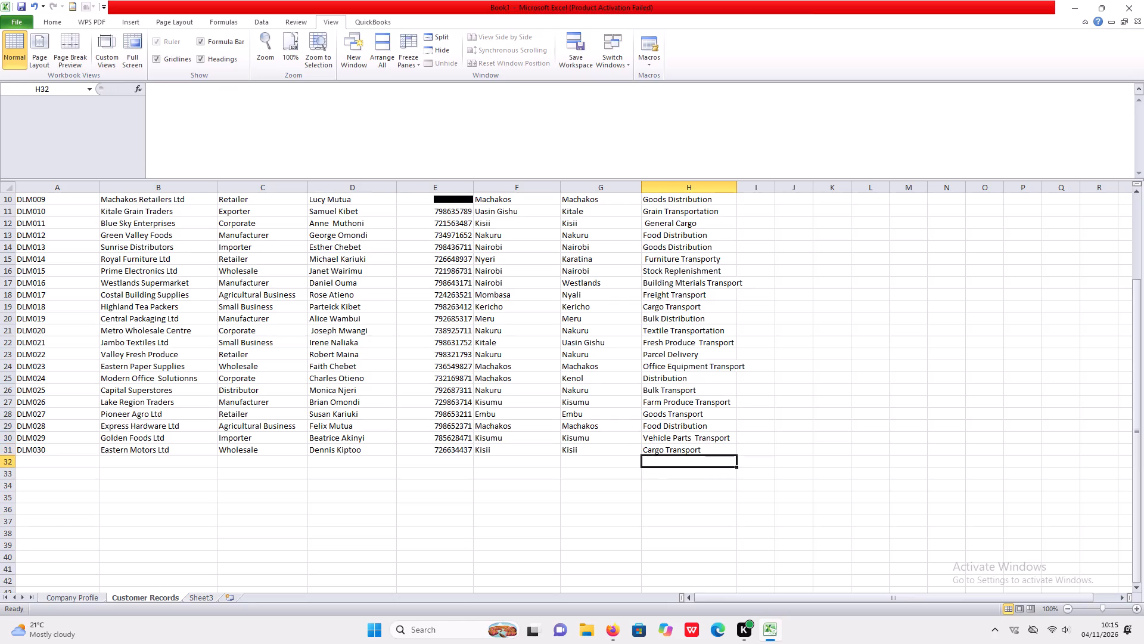
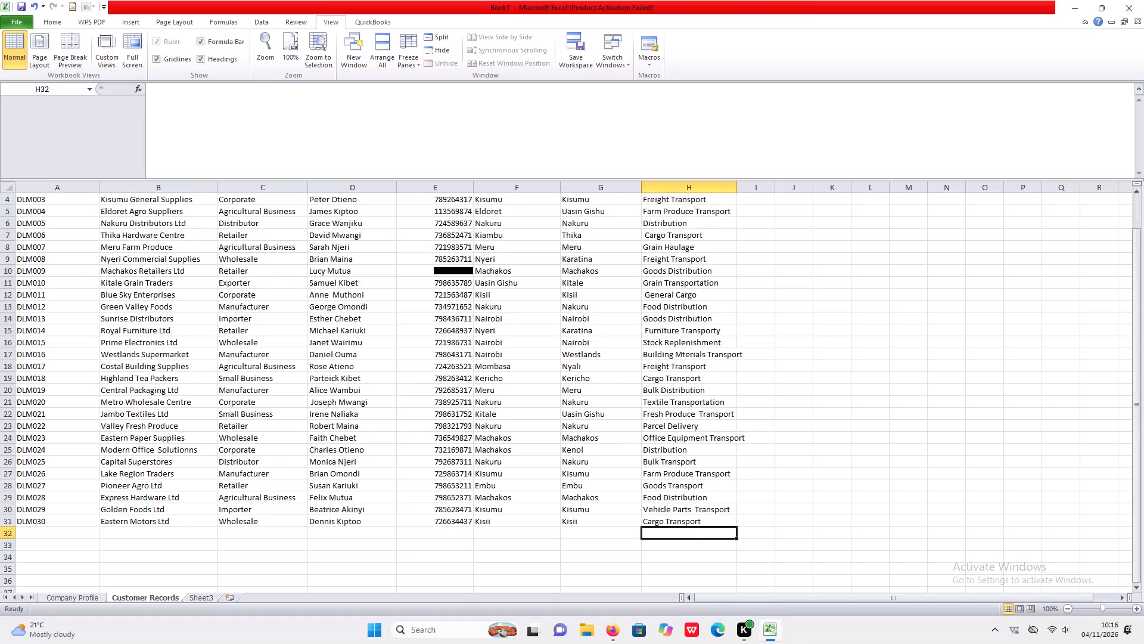
# Widen the Service Required column to fit its longest entries and narrow the Town and County columns.
pyautogui.scroll(7, 768, 308)
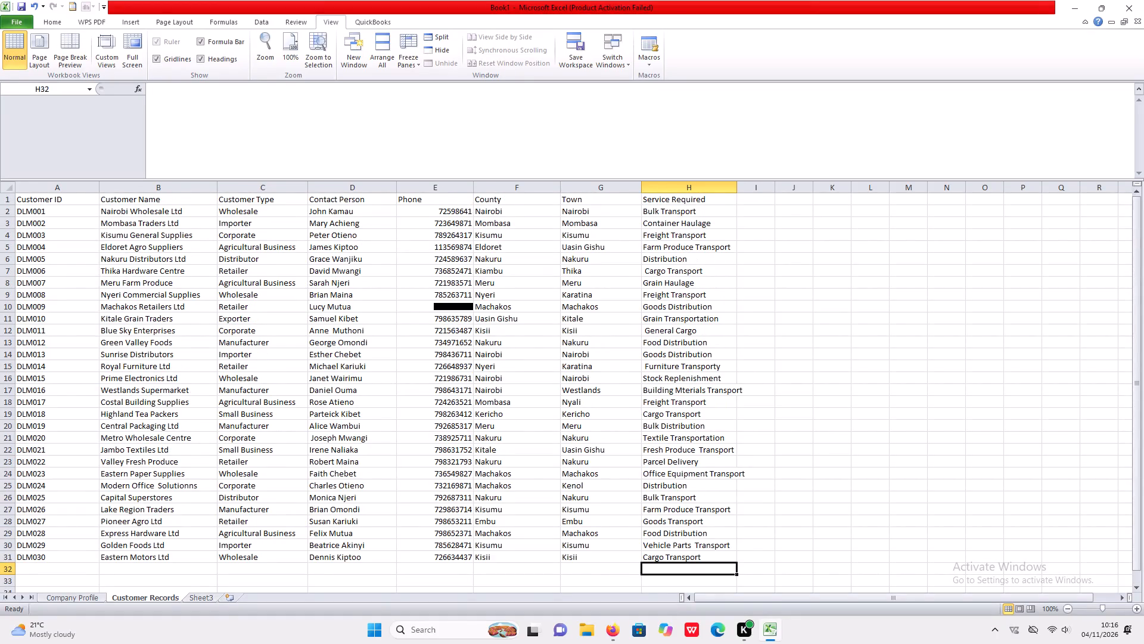
pyautogui.moveTo(736, 187); pyautogui.dragTo(756, 188)
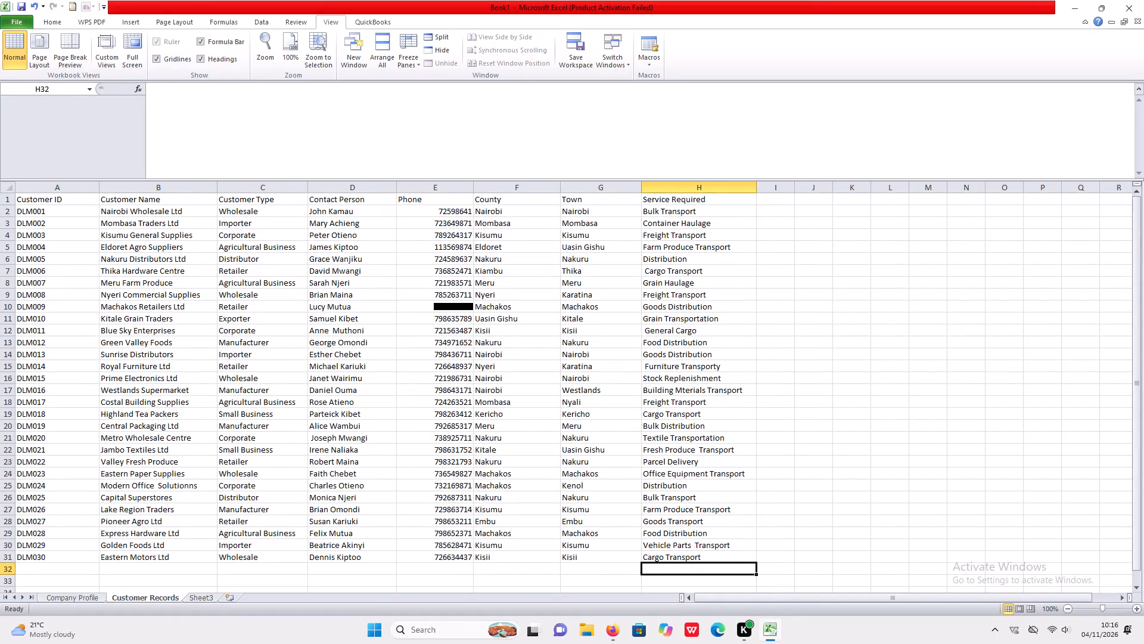
pyautogui.click(641, 186)
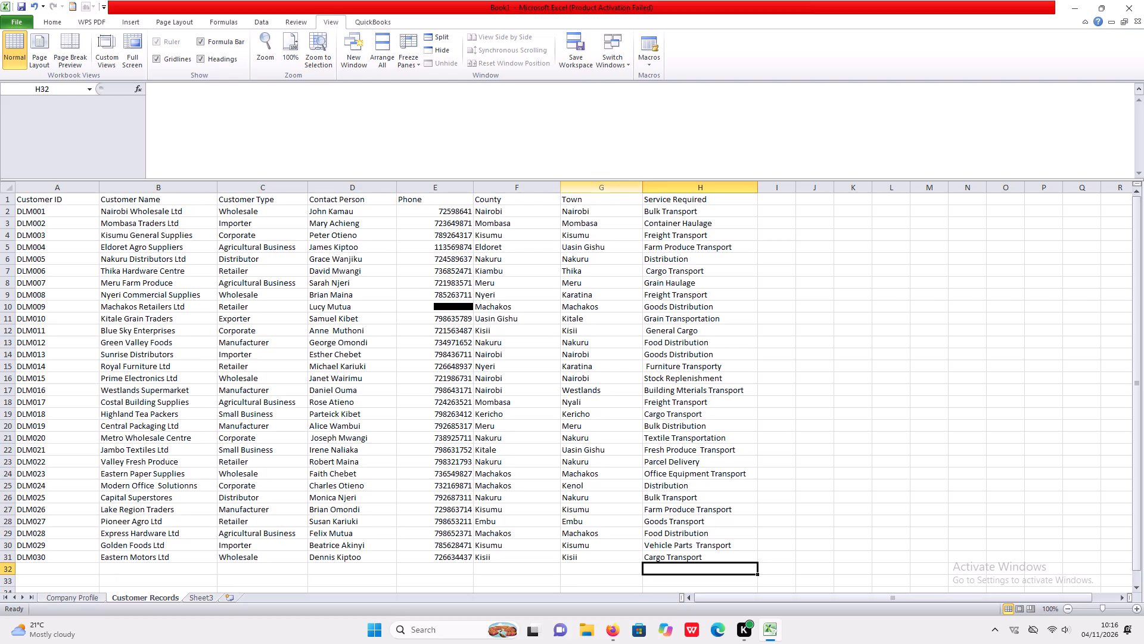
pyautogui.moveTo(642, 184); pyautogui.dragTo(630, 191)
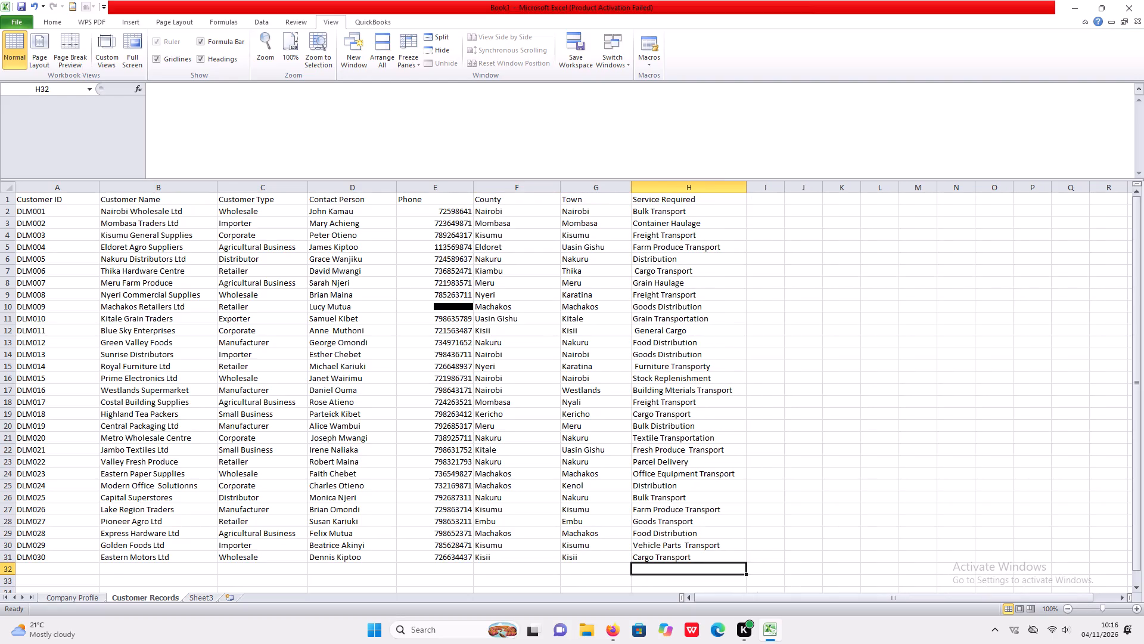
pyautogui.moveTo(561, 185); pyautogui.dragTo(547, 186)
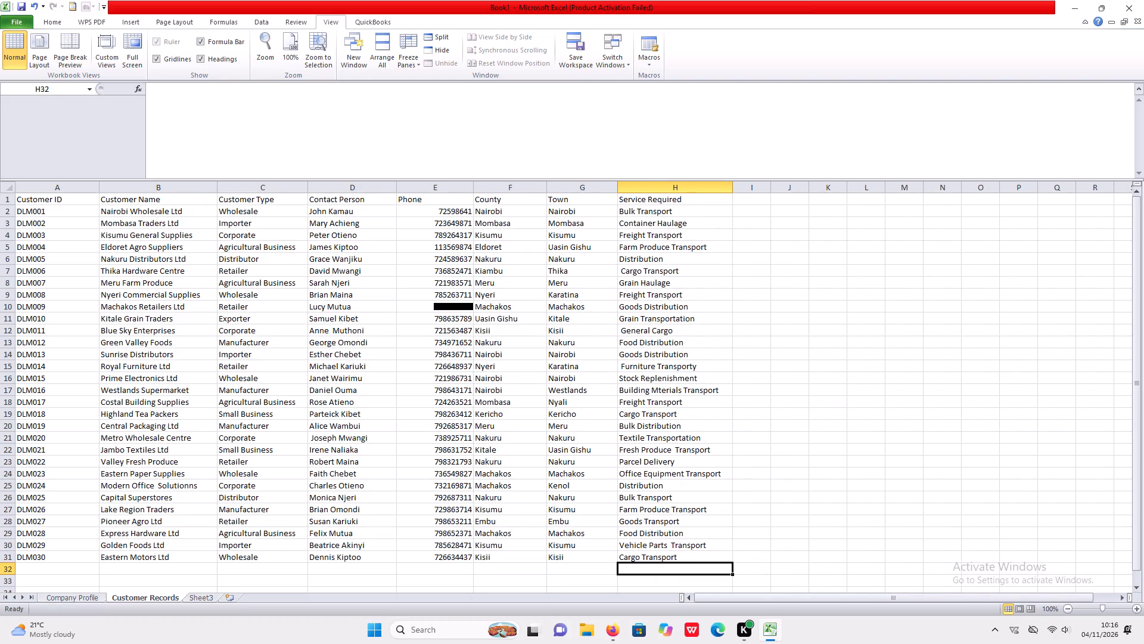
# Make the whole header row bold and apply all borders to it.
pyautogui.click(8, 200)
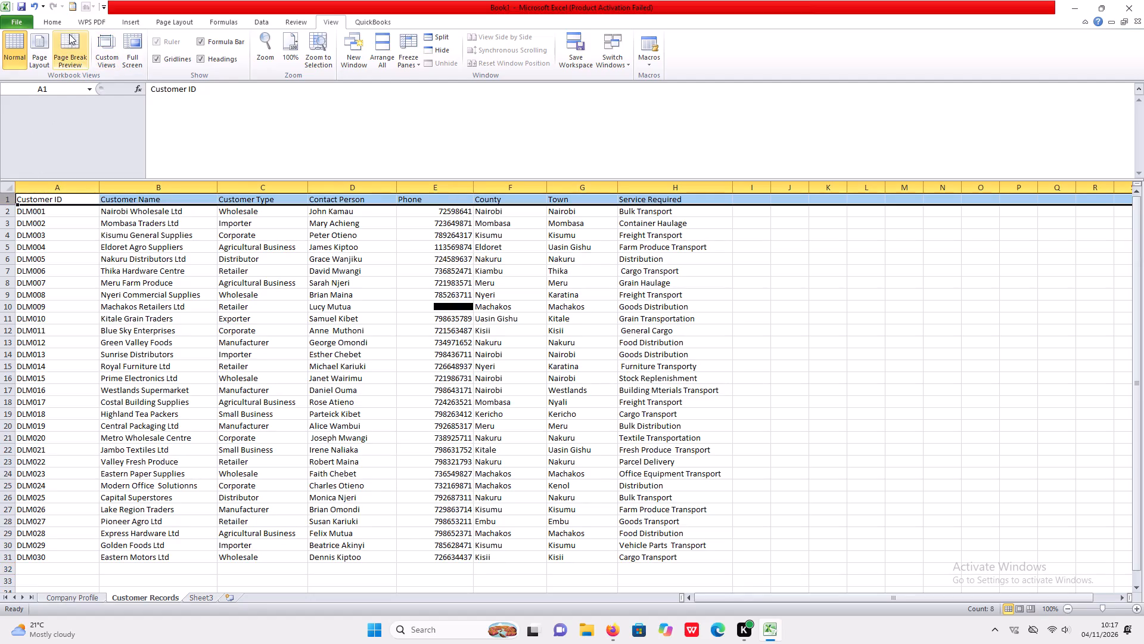
pyautogui.click(58, 22)
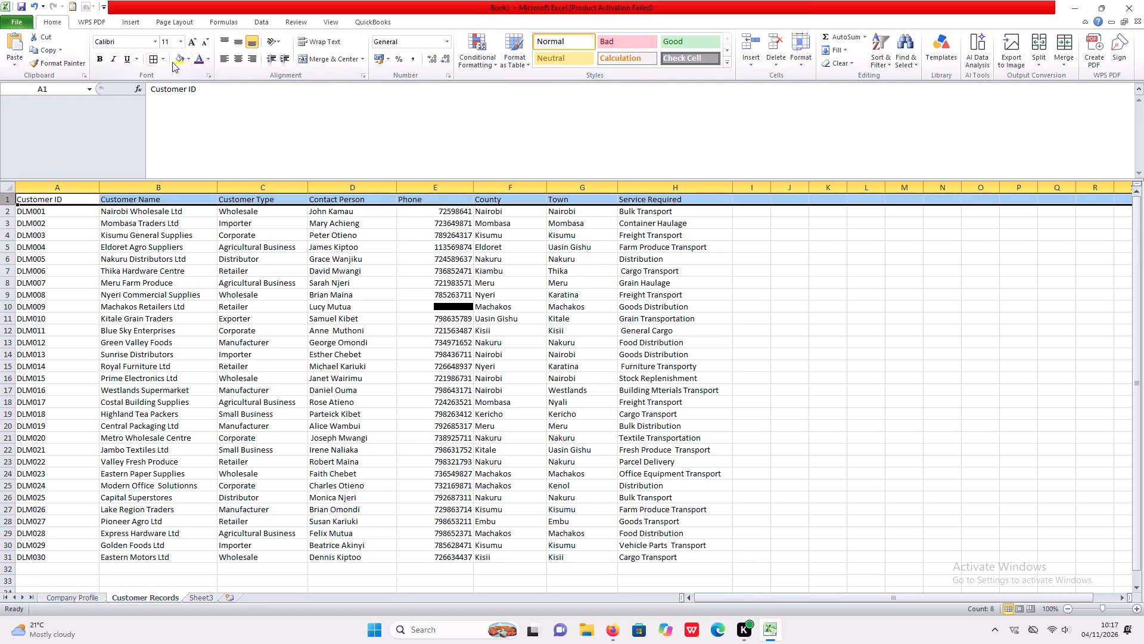
pyautogui.click(102, 58)
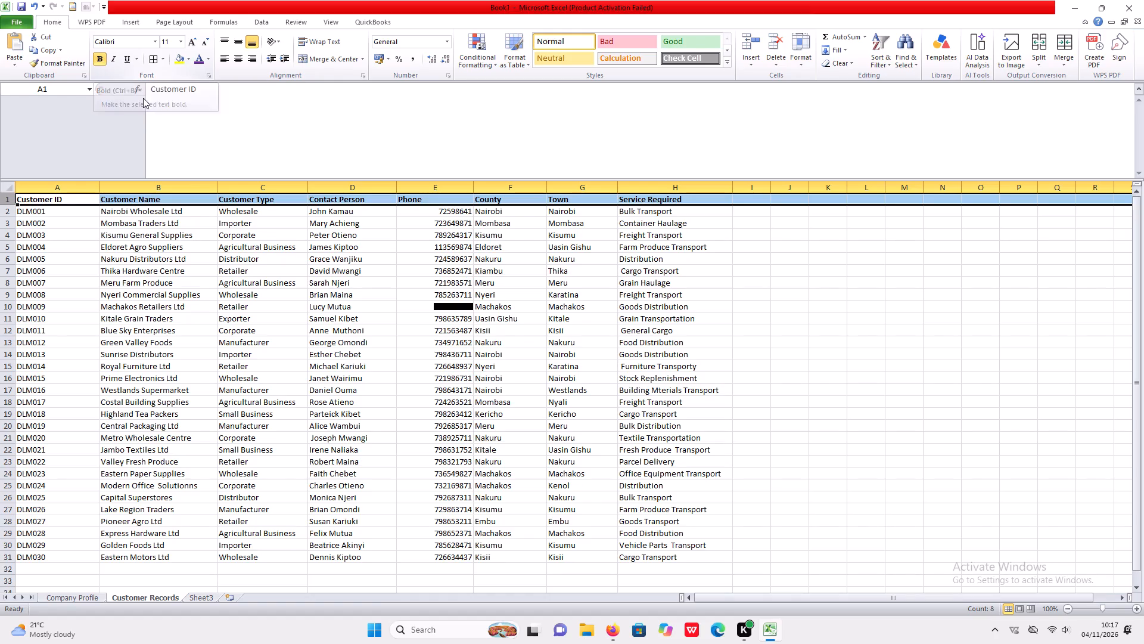
pyautogui.click(161, 60)
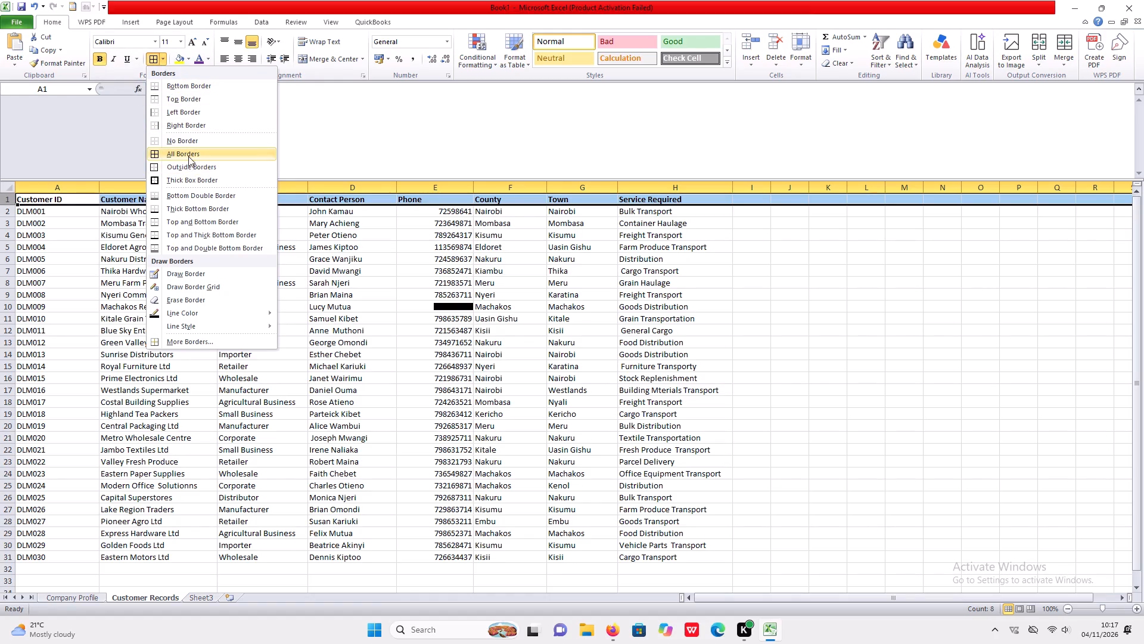
pyautogui.click(188, 156)
pyautogui.click(328, 142)
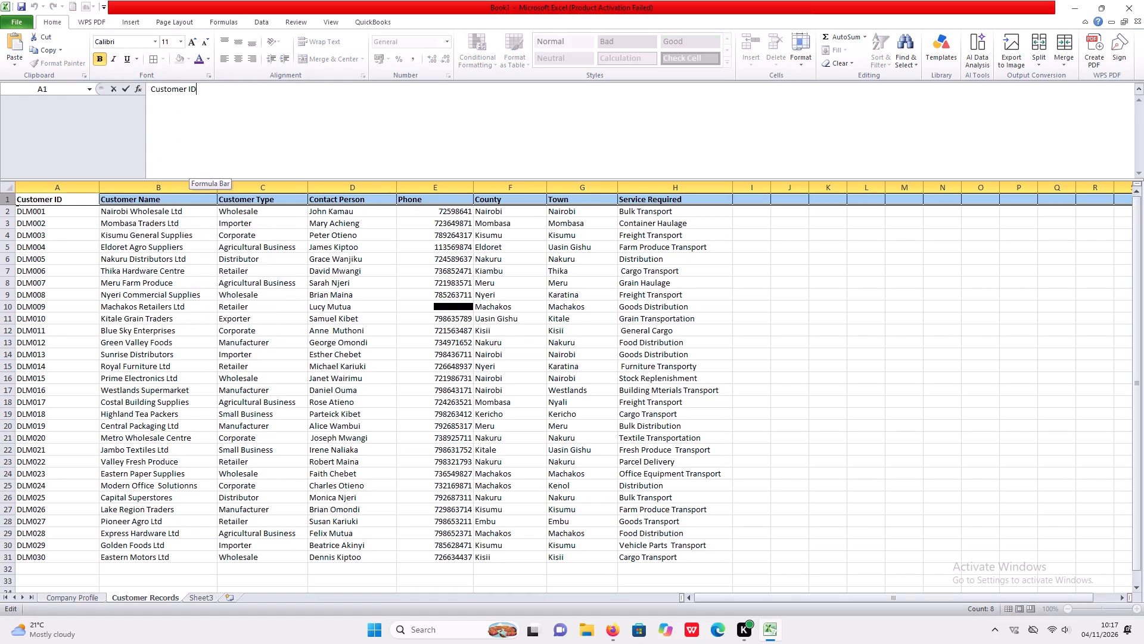
pyautogui.click(929, 318)
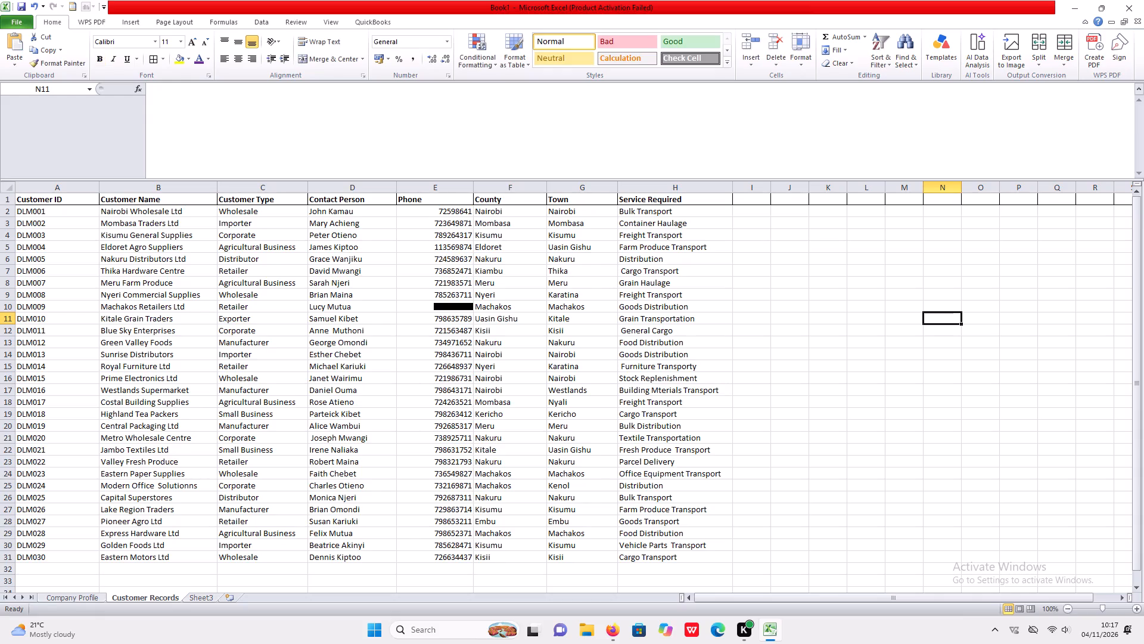
# Set the font colour of the whole header row to standard red.
pyautogui.scroll(-1, 619, 304)
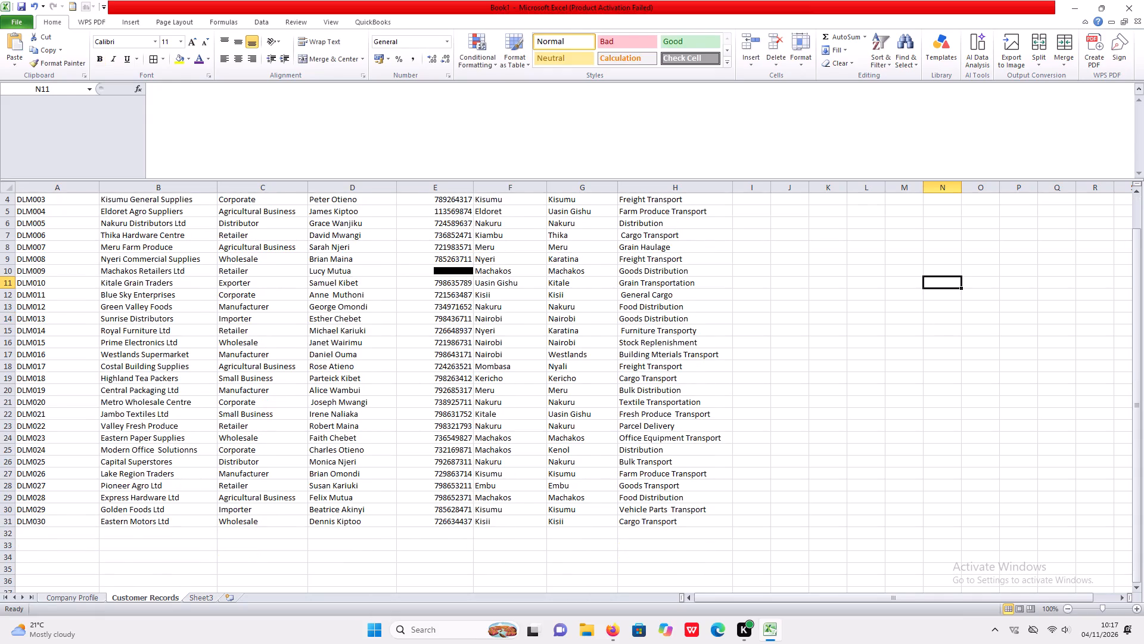
pyautogui.scroll(7, 341, 230)
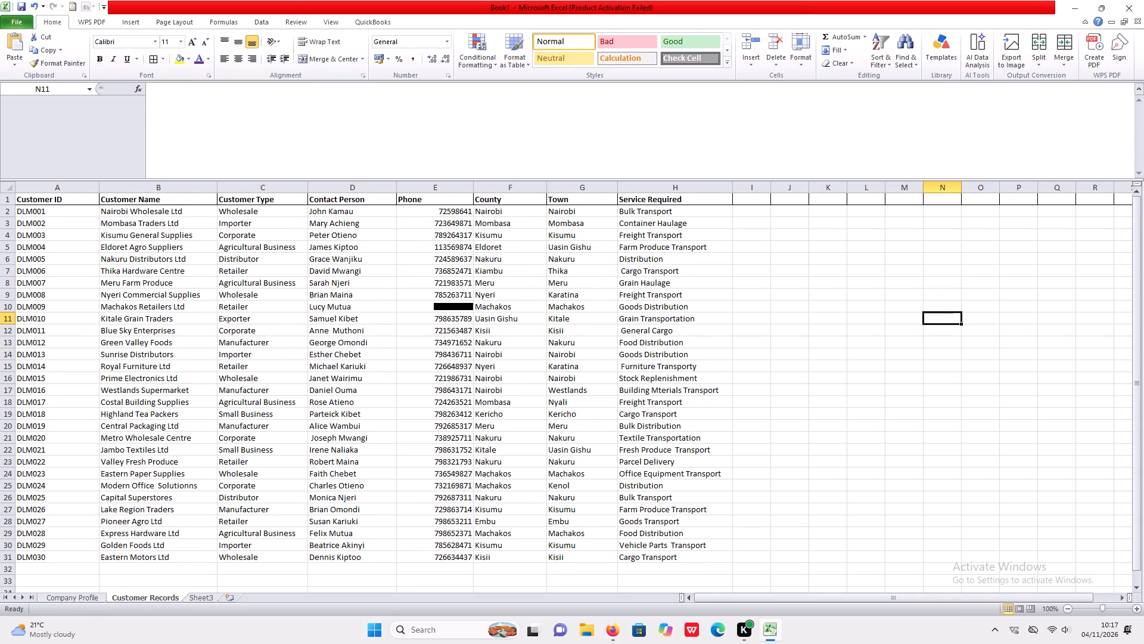
pyautogui.click(4, 202)
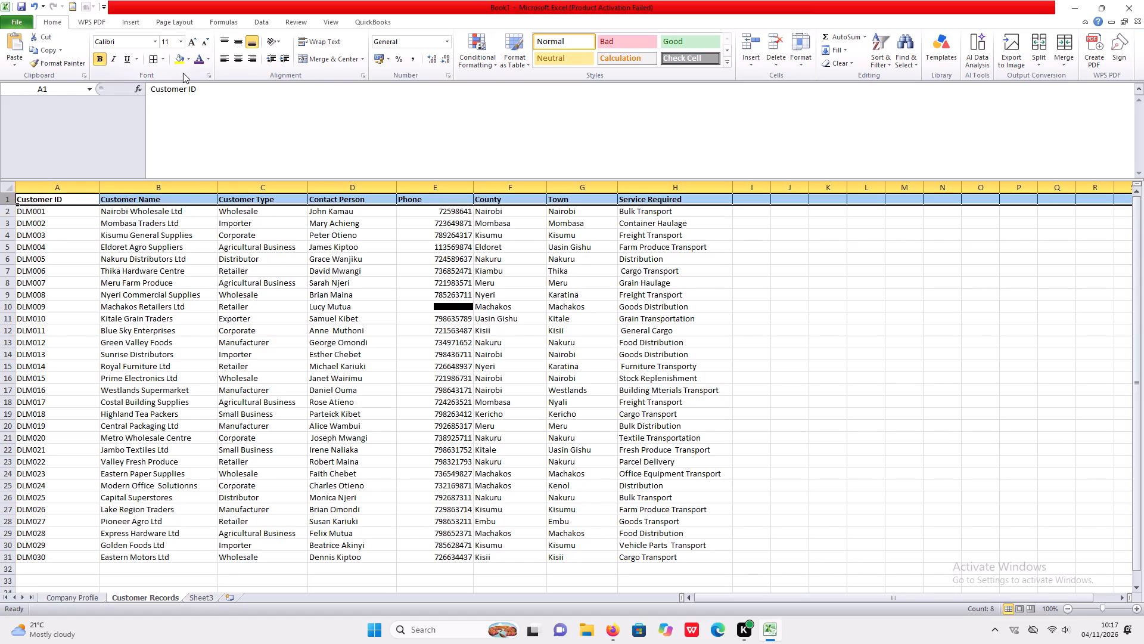
pyautogui.click(207, 57)
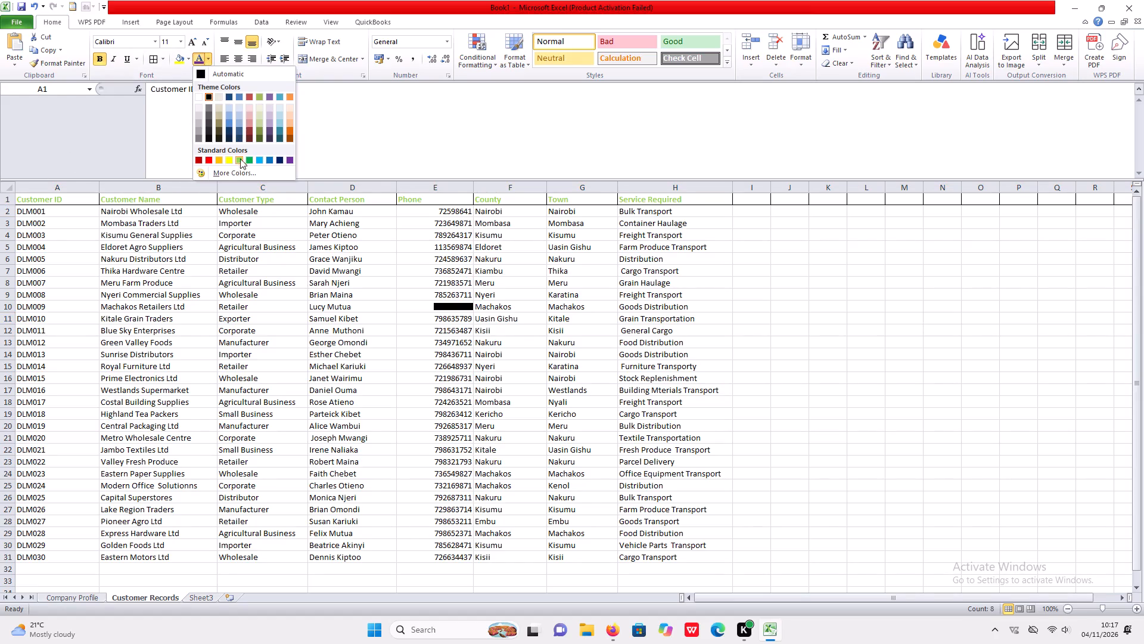
pyautogui.click(206, 157)
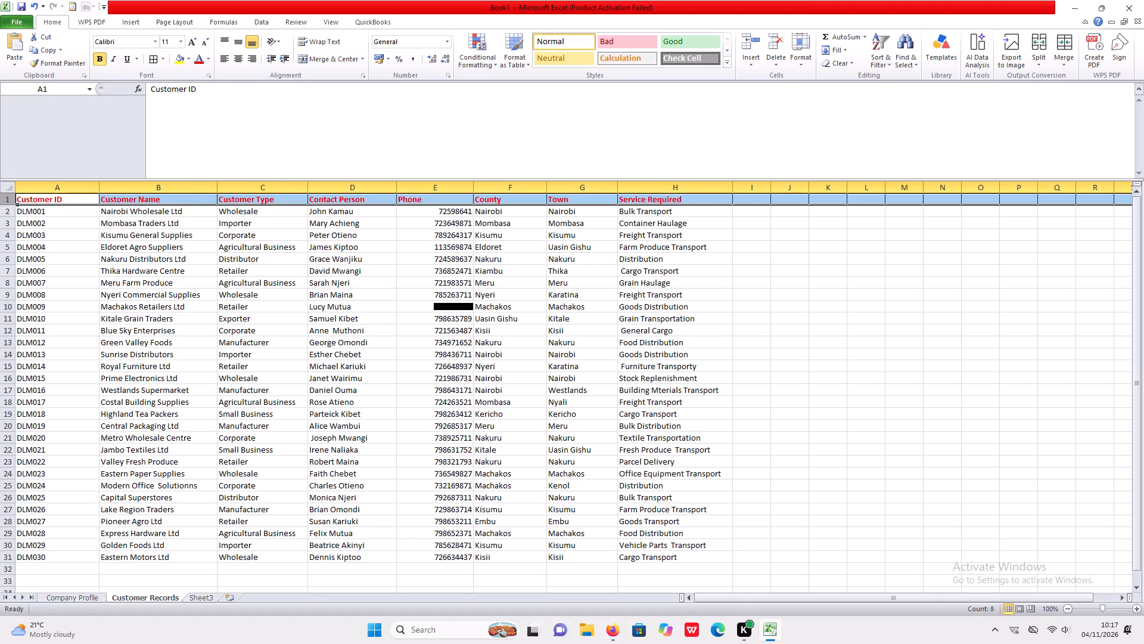
pyautogui.click(865, 328)
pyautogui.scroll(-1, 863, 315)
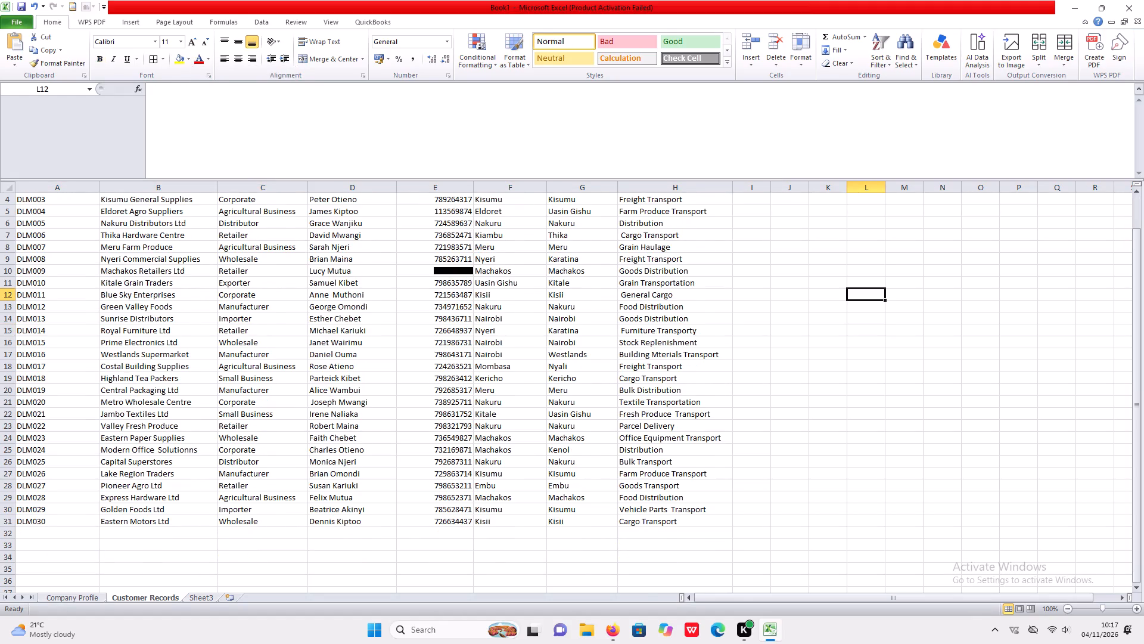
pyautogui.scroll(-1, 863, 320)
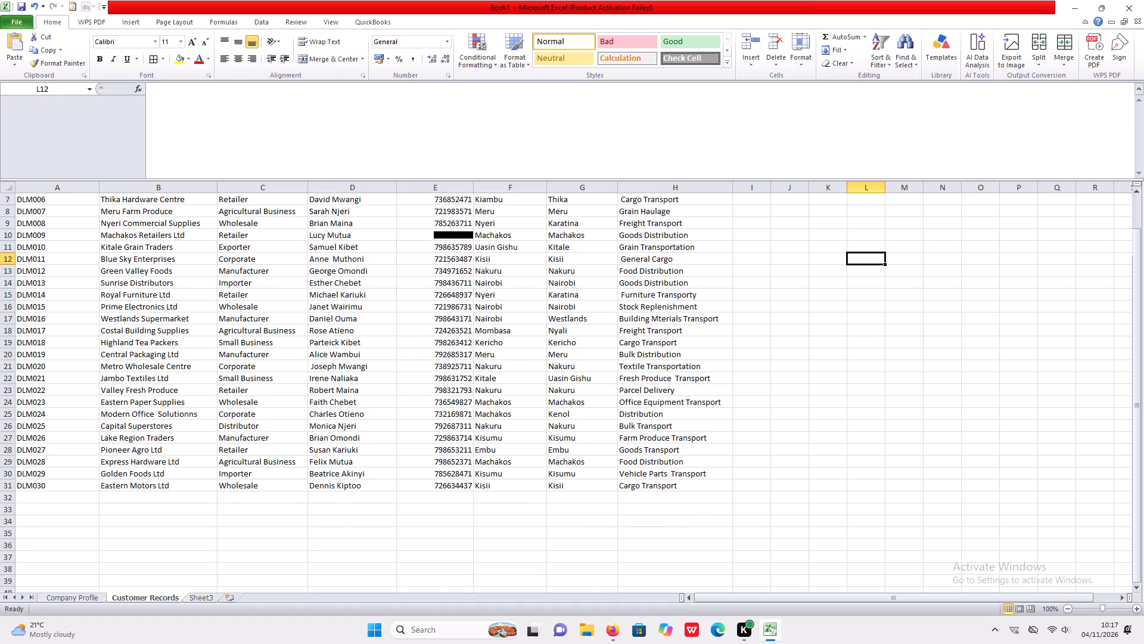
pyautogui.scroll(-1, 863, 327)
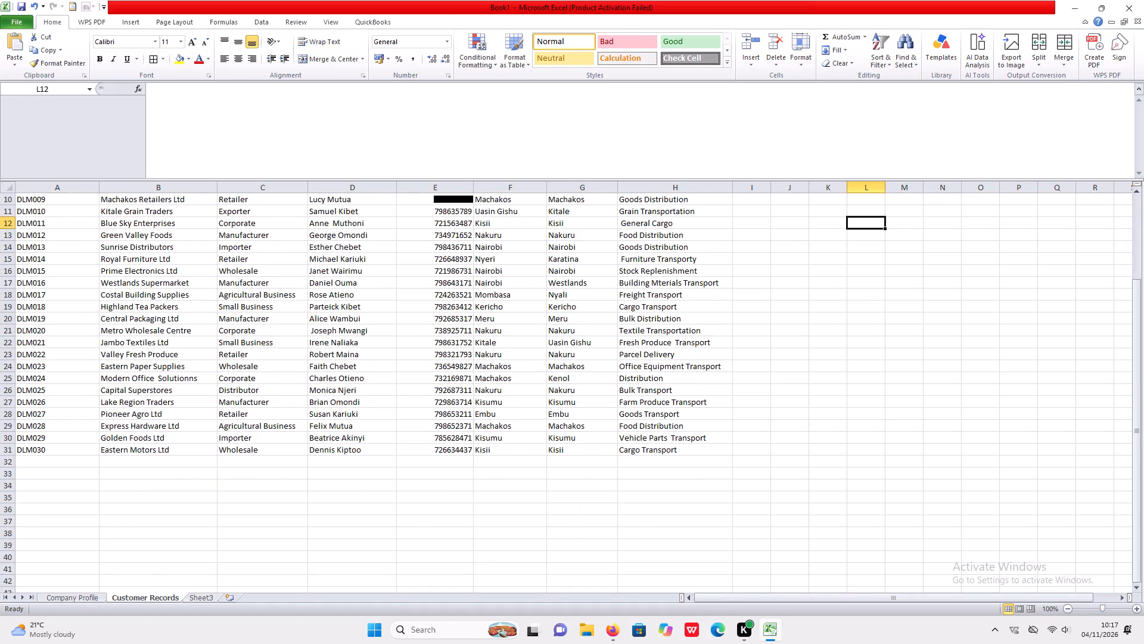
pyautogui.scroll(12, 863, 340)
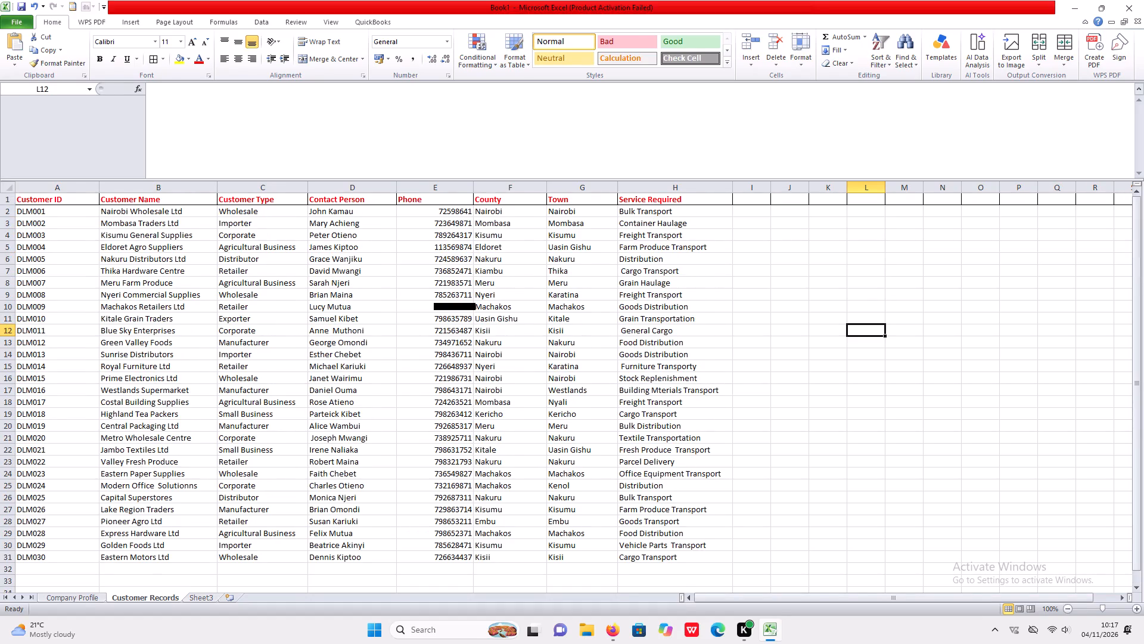
# Select the empty header cell I1 next to the Service Required heading.
pyautogui.click(753, 198)
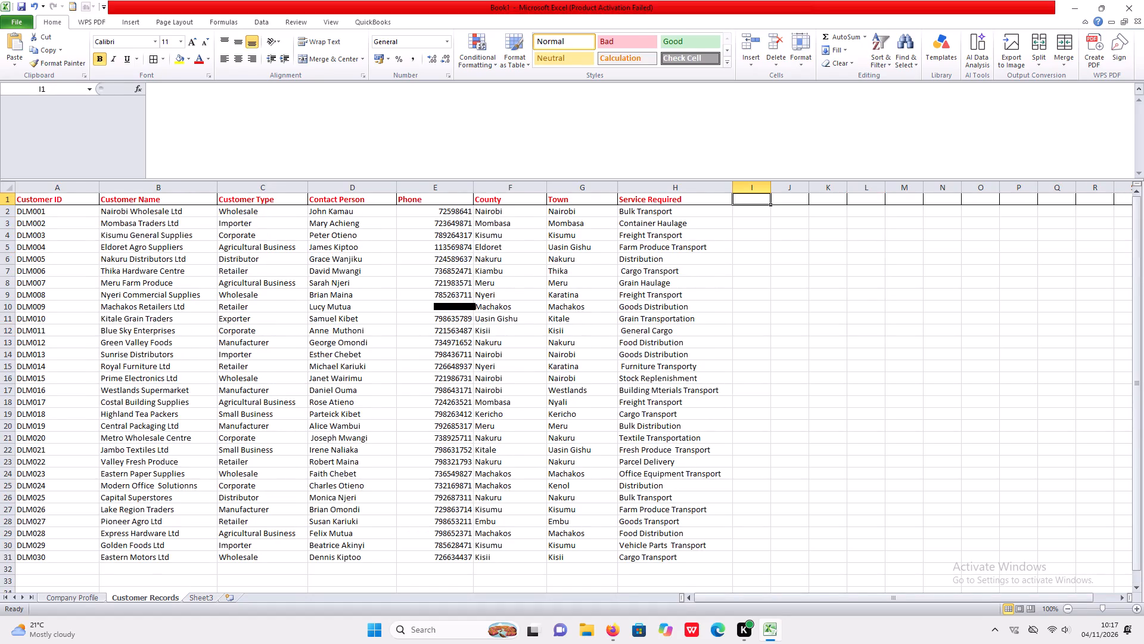
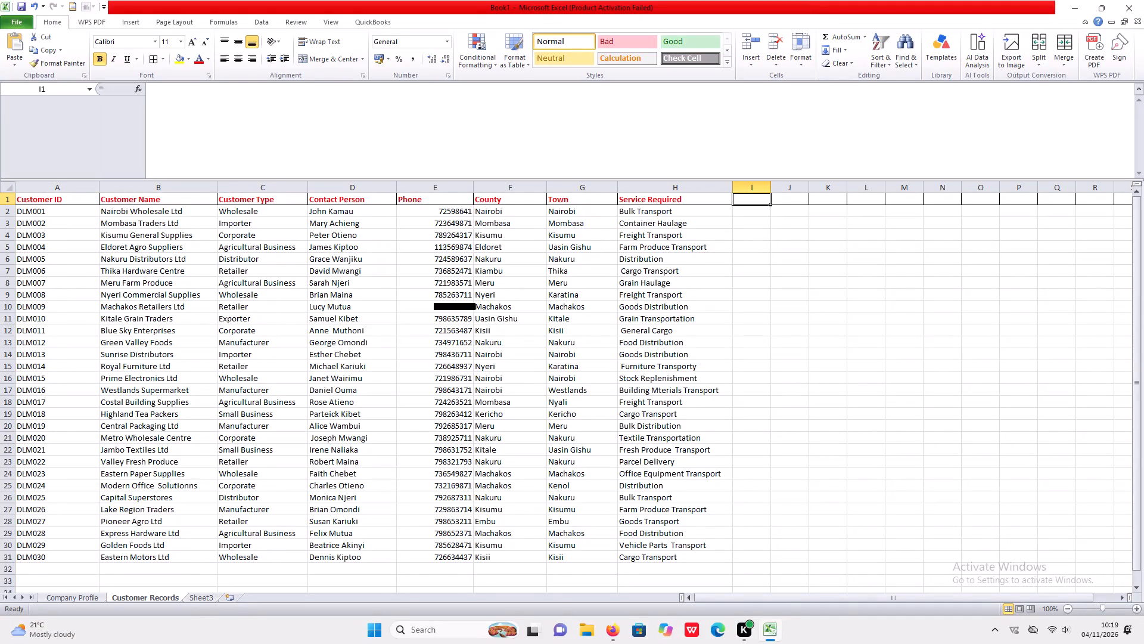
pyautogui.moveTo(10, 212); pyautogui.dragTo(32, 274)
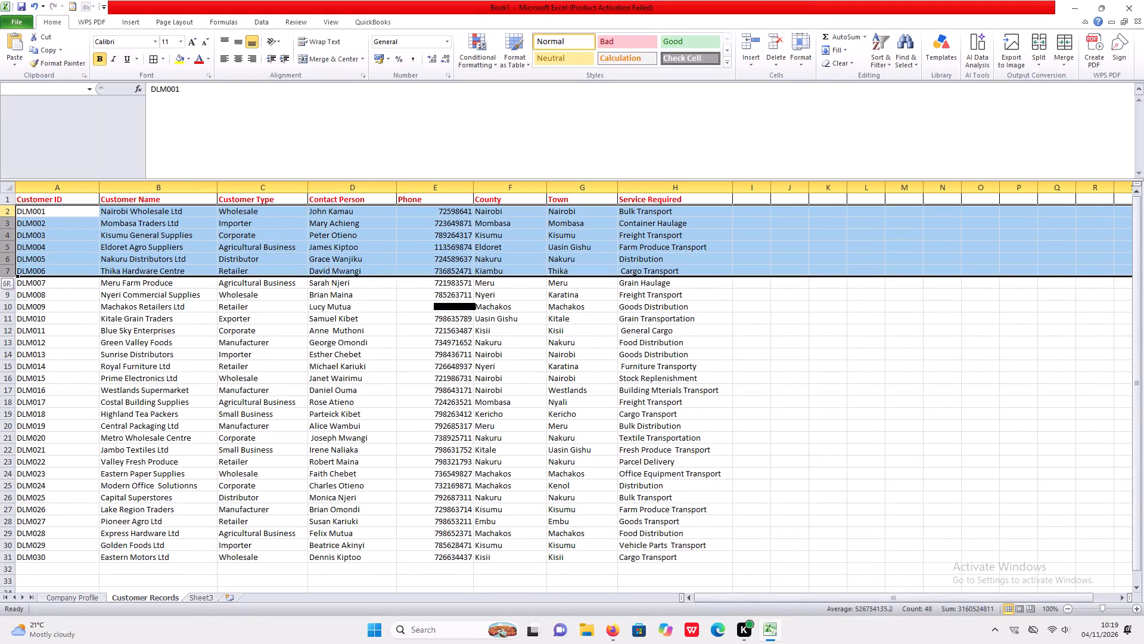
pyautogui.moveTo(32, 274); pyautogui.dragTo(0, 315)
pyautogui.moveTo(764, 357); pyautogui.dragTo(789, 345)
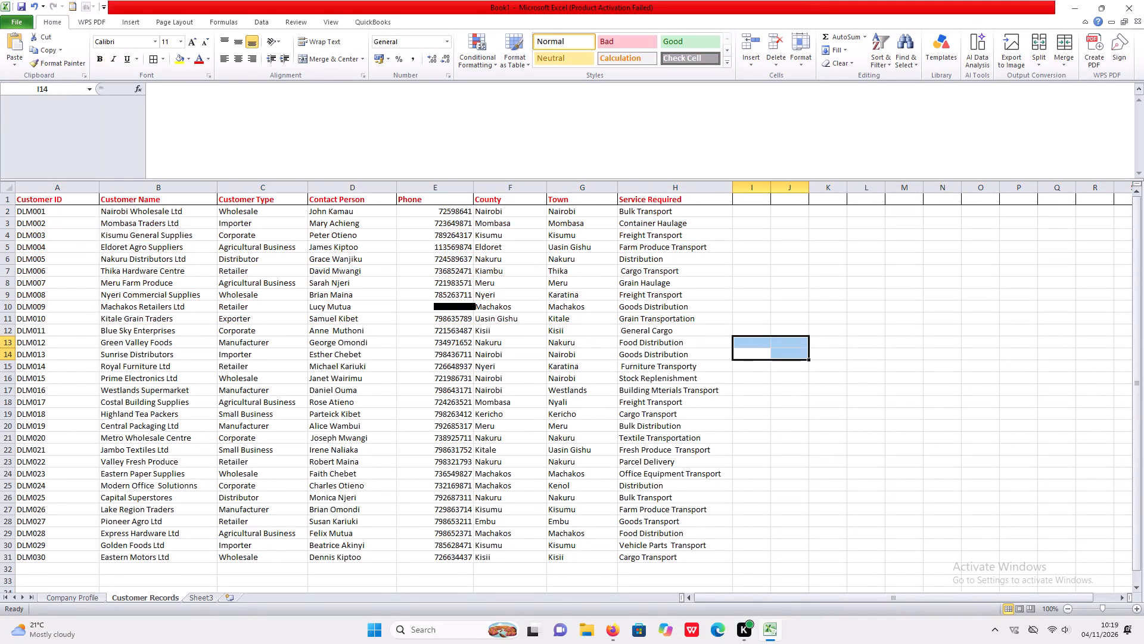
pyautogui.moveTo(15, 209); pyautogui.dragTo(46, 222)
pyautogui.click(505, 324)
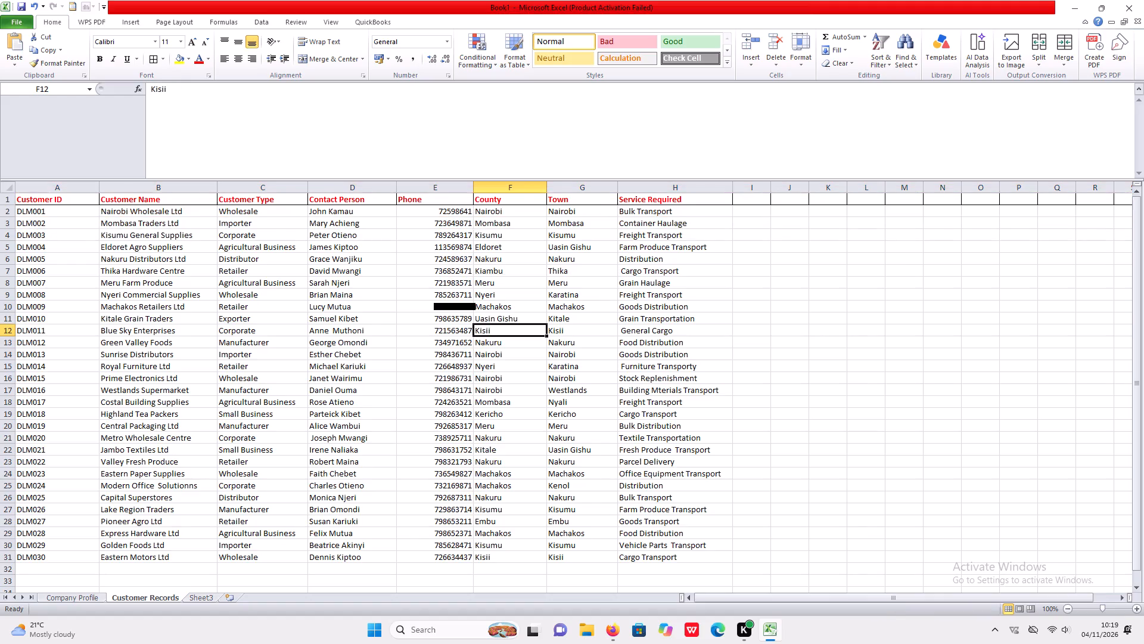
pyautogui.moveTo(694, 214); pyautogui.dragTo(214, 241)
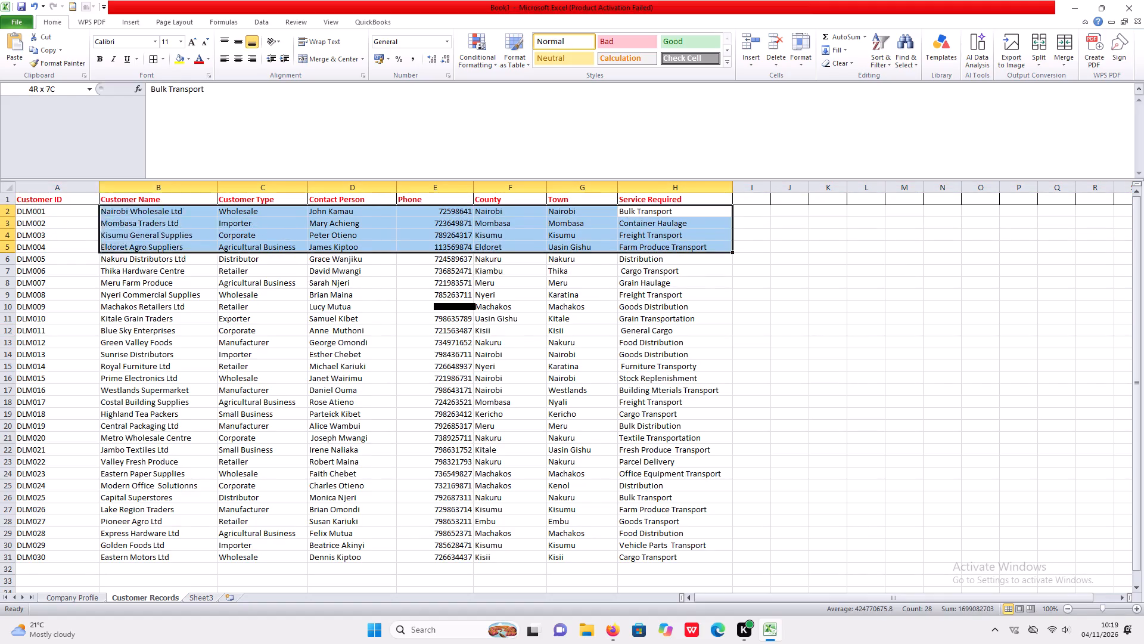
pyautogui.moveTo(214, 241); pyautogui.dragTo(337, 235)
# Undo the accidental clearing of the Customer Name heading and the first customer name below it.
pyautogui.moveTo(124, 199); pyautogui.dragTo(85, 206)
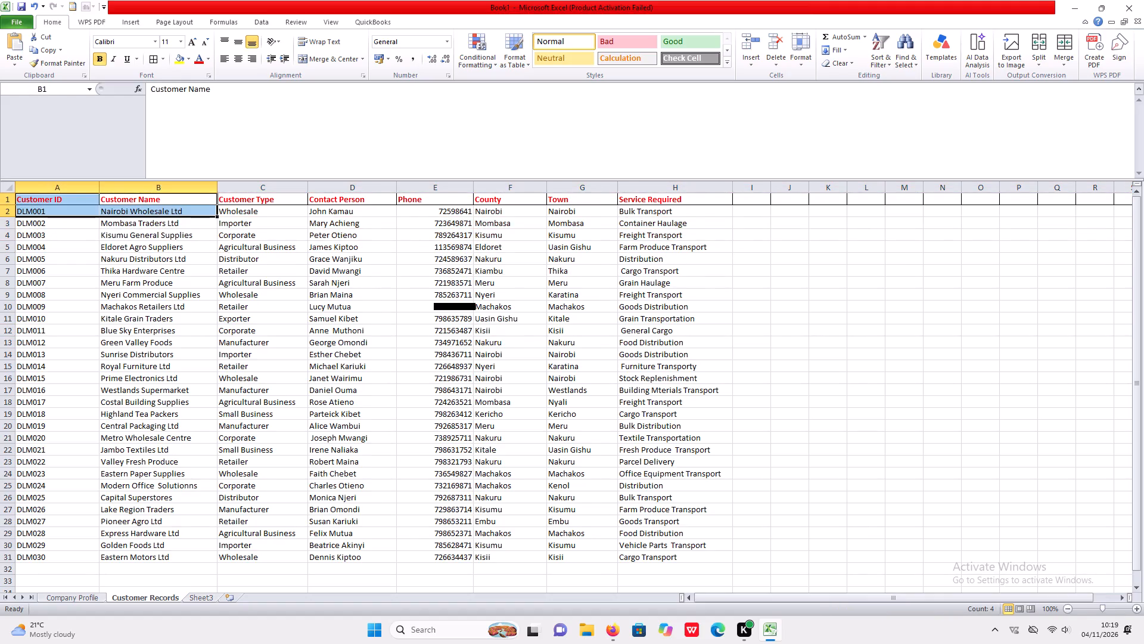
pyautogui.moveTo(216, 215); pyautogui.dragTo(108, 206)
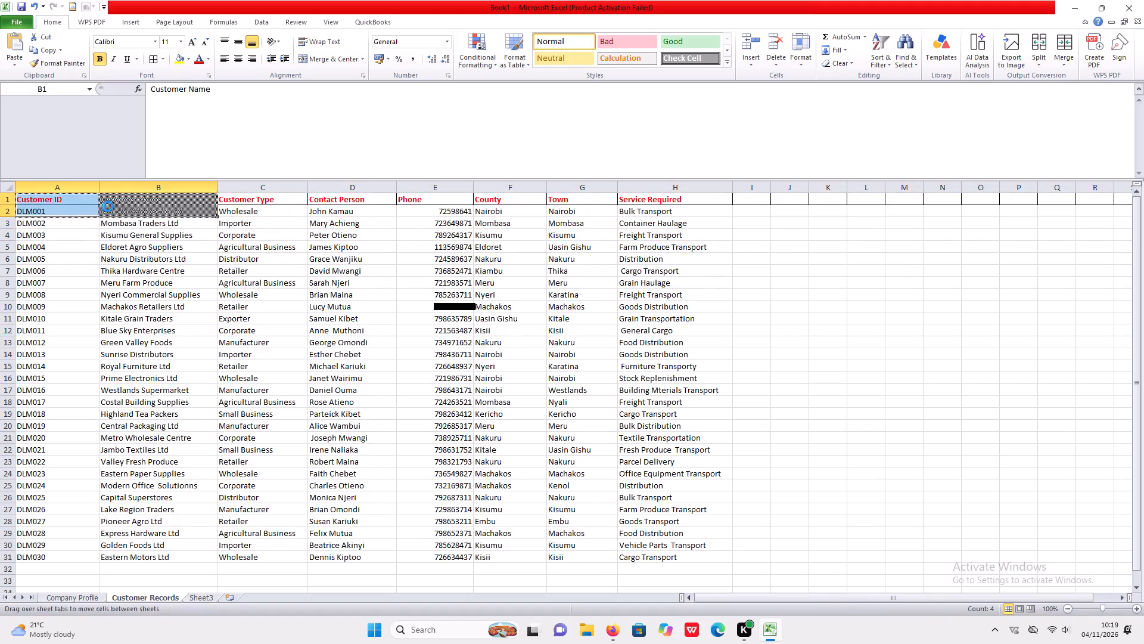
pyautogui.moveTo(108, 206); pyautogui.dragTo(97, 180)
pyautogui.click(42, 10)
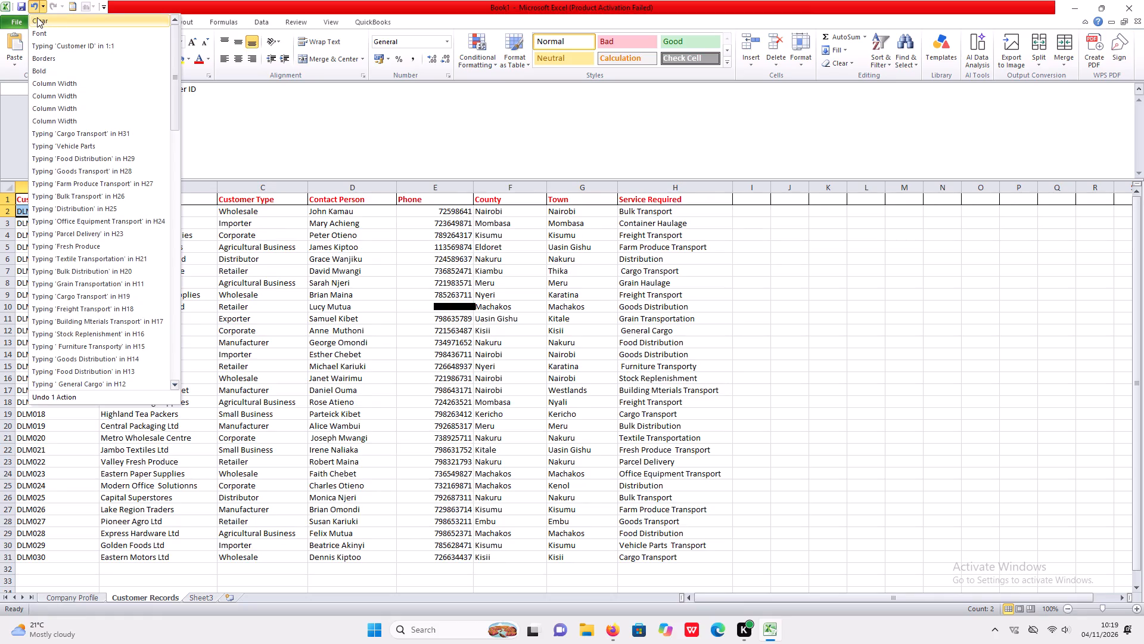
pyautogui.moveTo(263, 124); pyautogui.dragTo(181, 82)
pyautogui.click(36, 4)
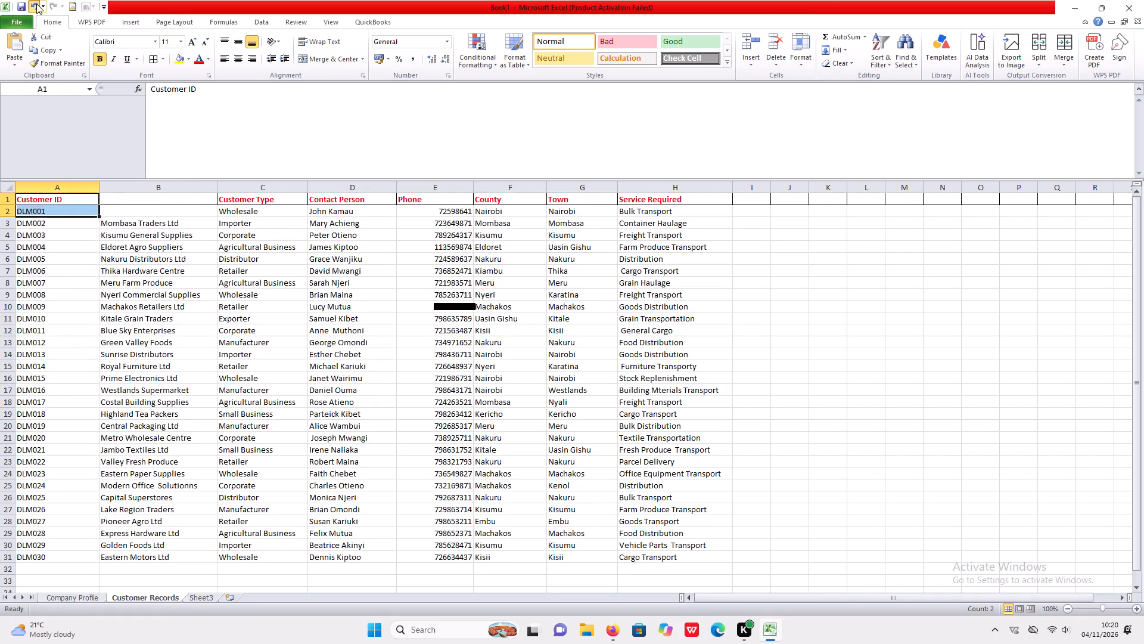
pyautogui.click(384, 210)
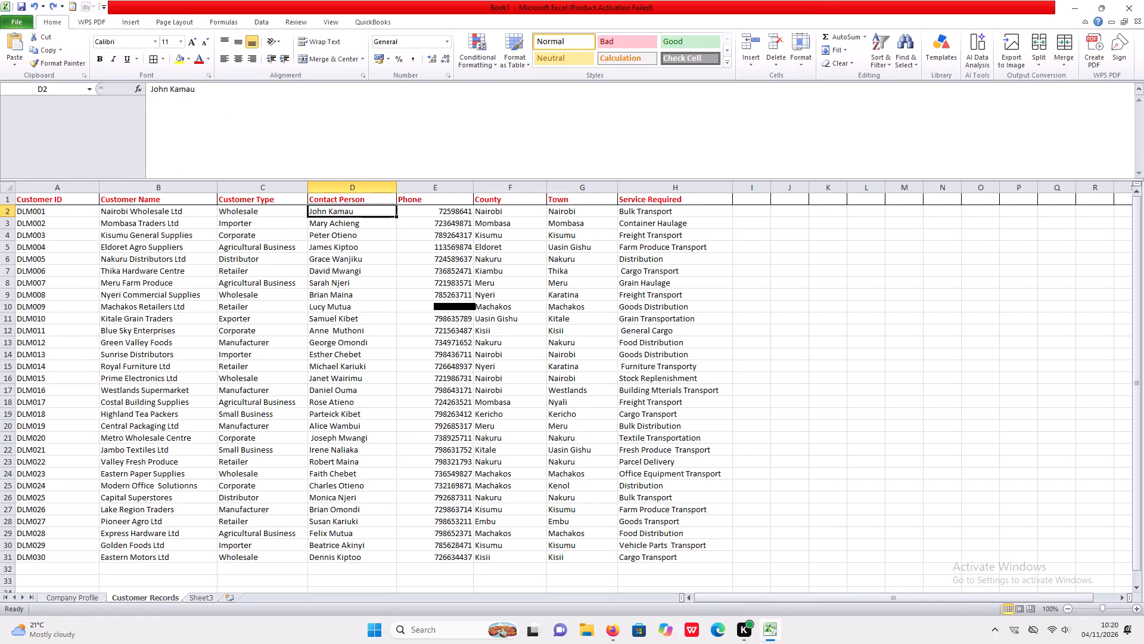
# Sort all customer records below the header row by Customer ID in descending order, Z to A.
pyautogui.moveTo(87, 210); pyautogui.dragTo(676, 504)
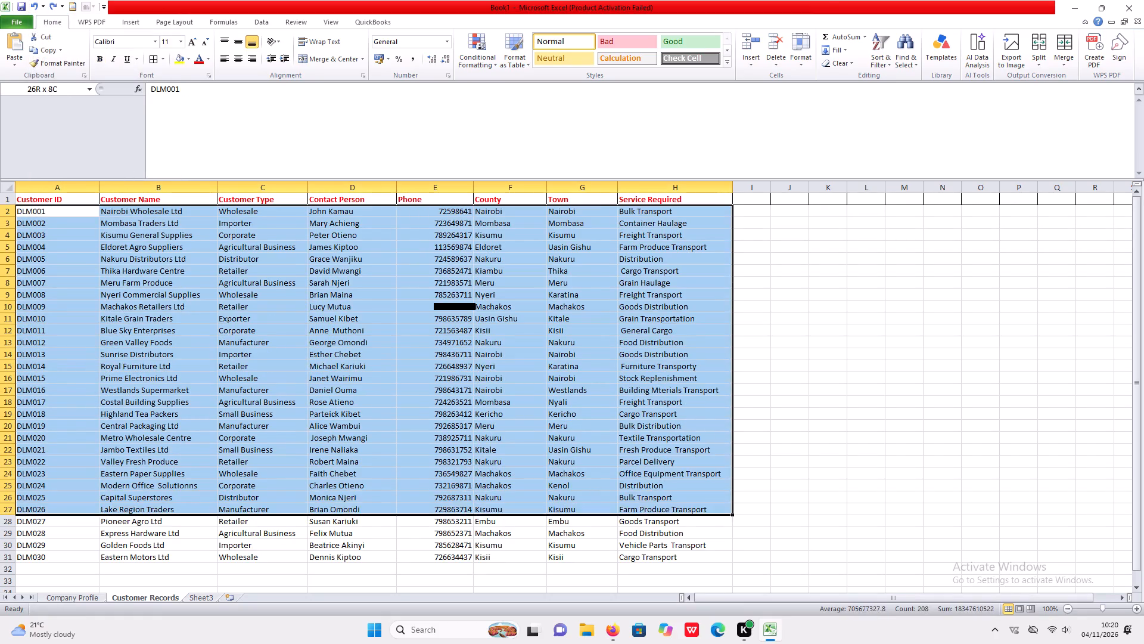
pyautogui.moveTo(676, 504); pyautogui.dragTo(695, 553)
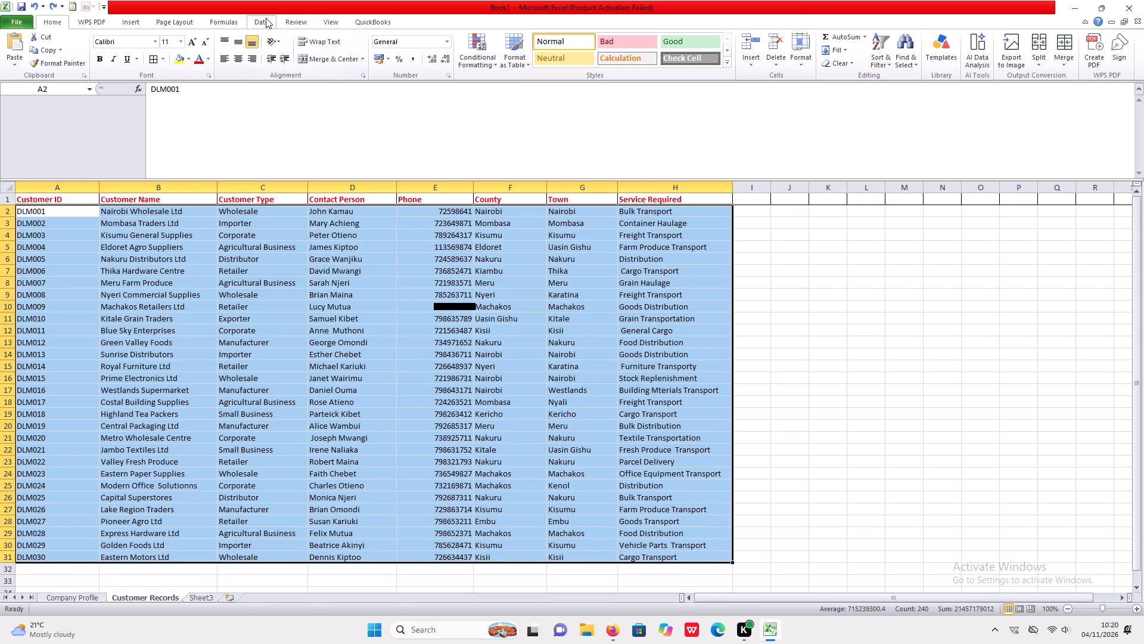
pyautogui.click(265, 21)
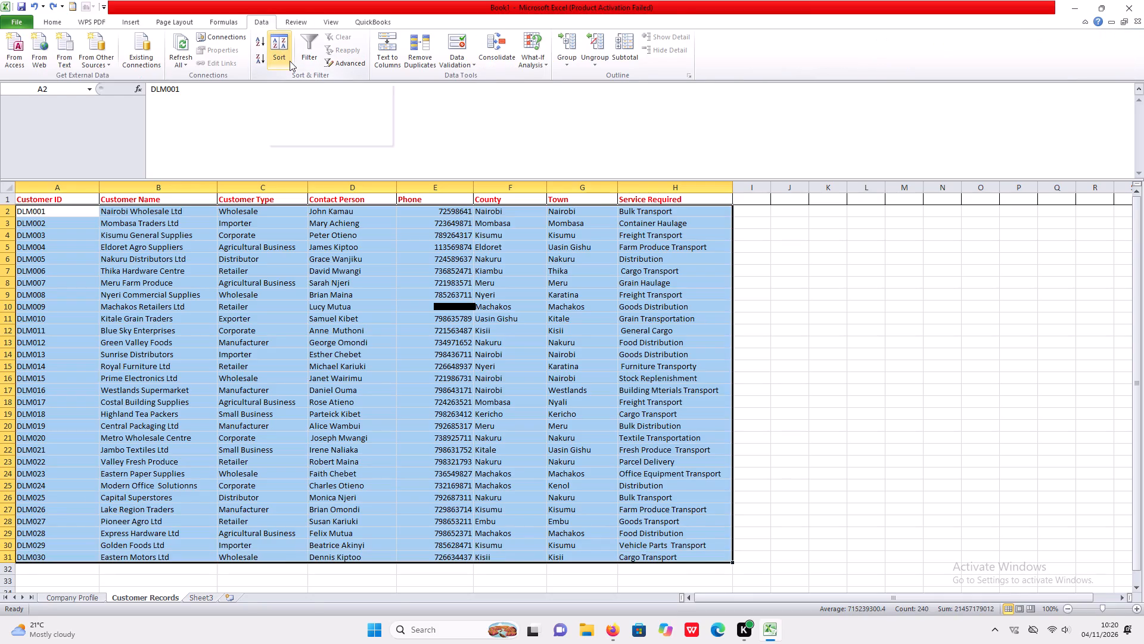
pyautogui.click(259, 47)
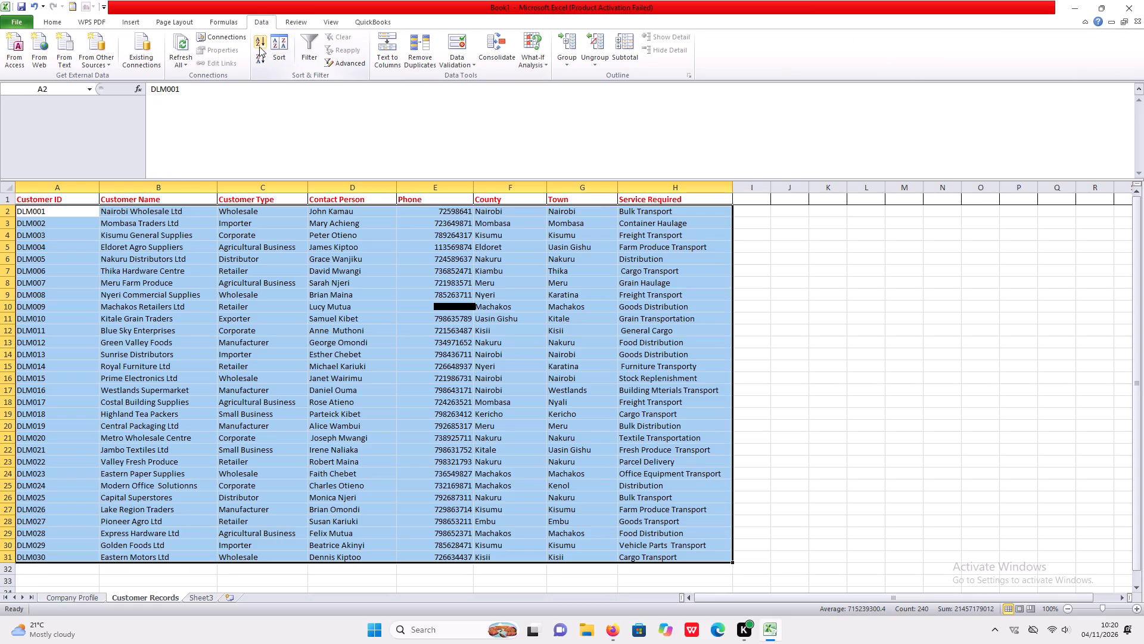
pyautogui.click(259, 44)
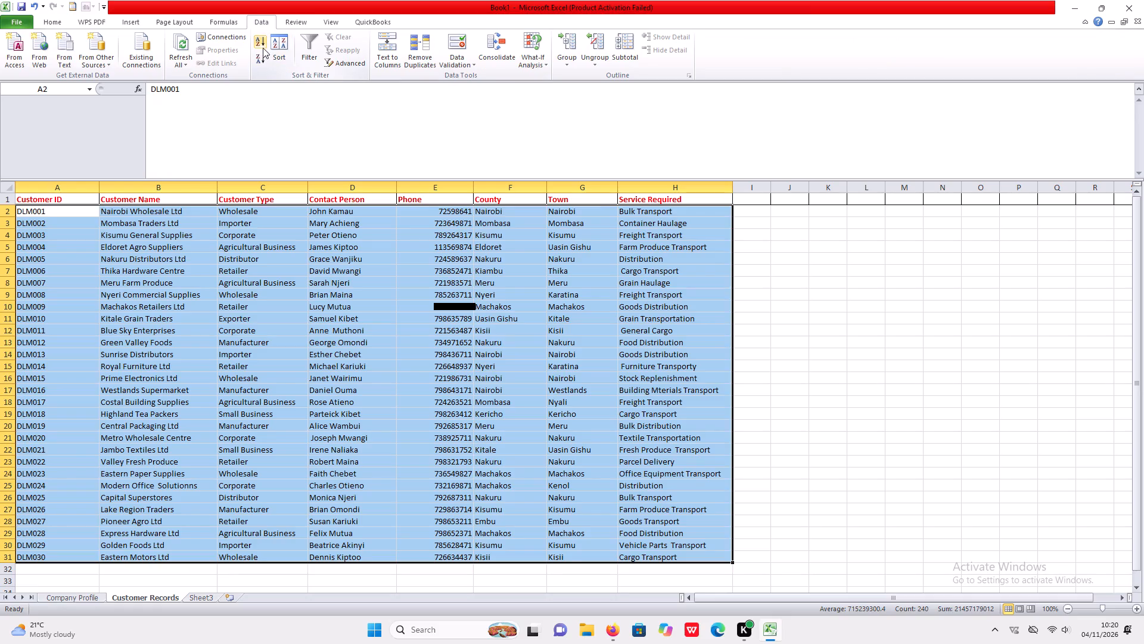
pyautogui.click(260, 57)
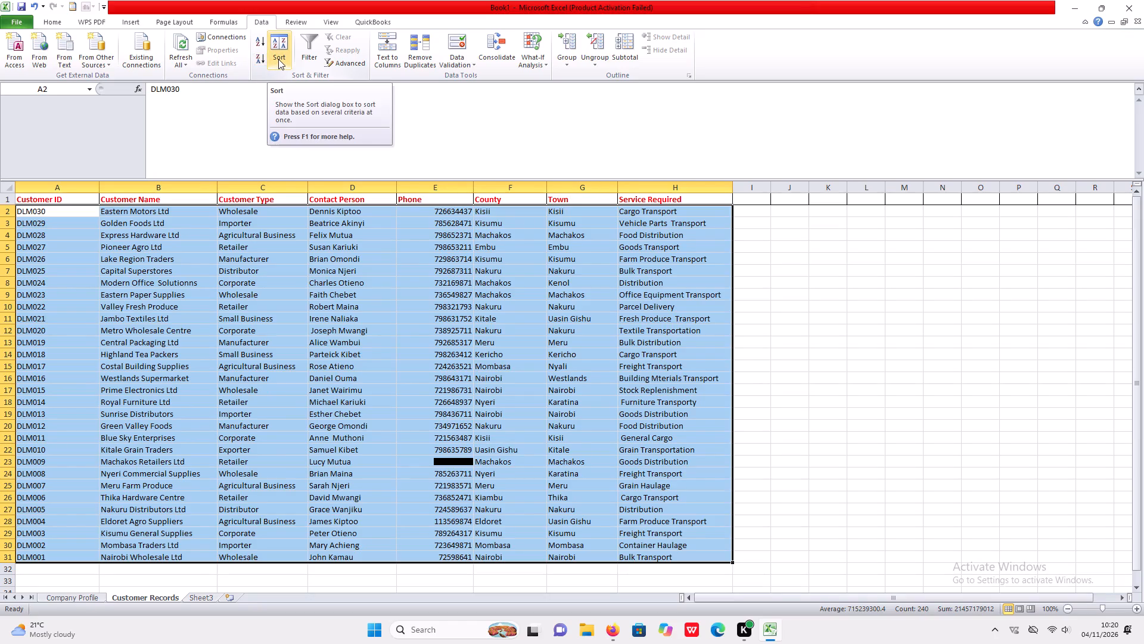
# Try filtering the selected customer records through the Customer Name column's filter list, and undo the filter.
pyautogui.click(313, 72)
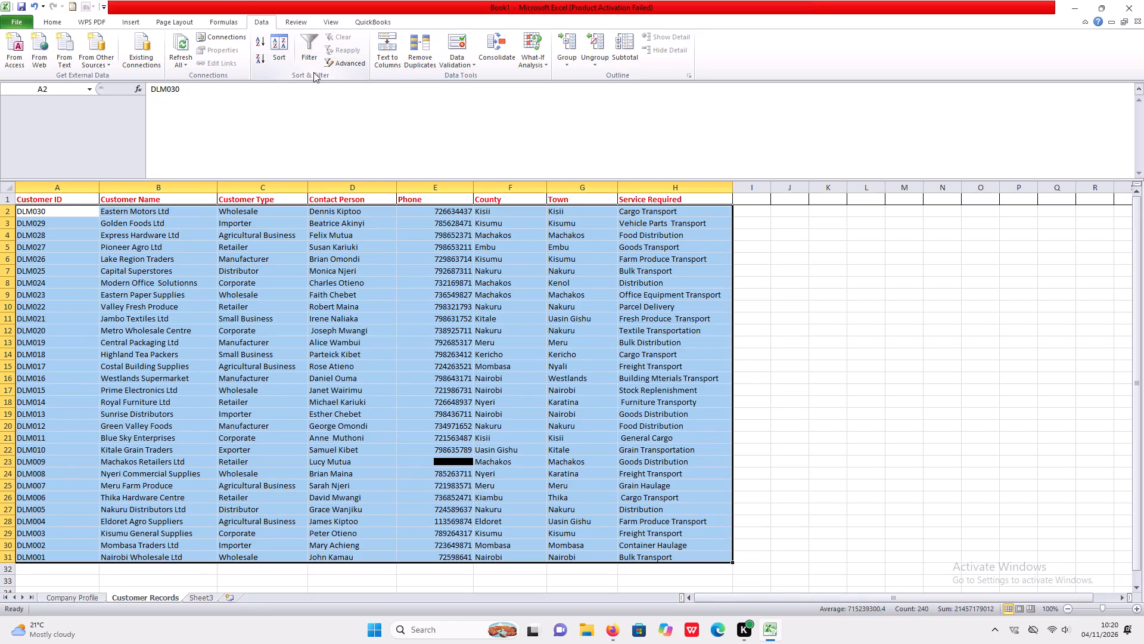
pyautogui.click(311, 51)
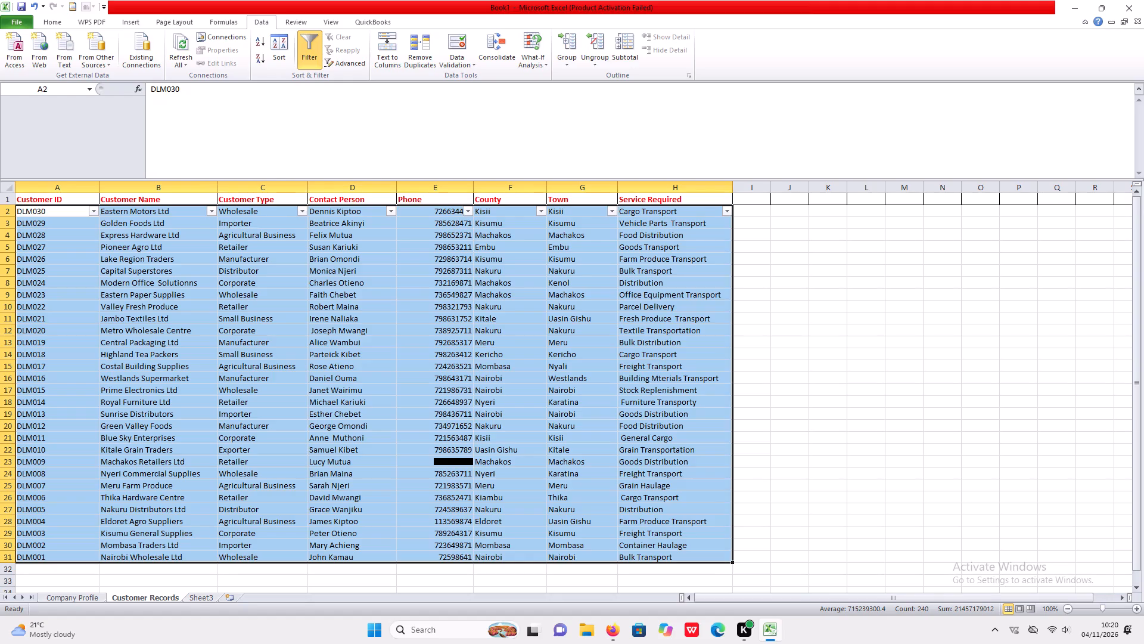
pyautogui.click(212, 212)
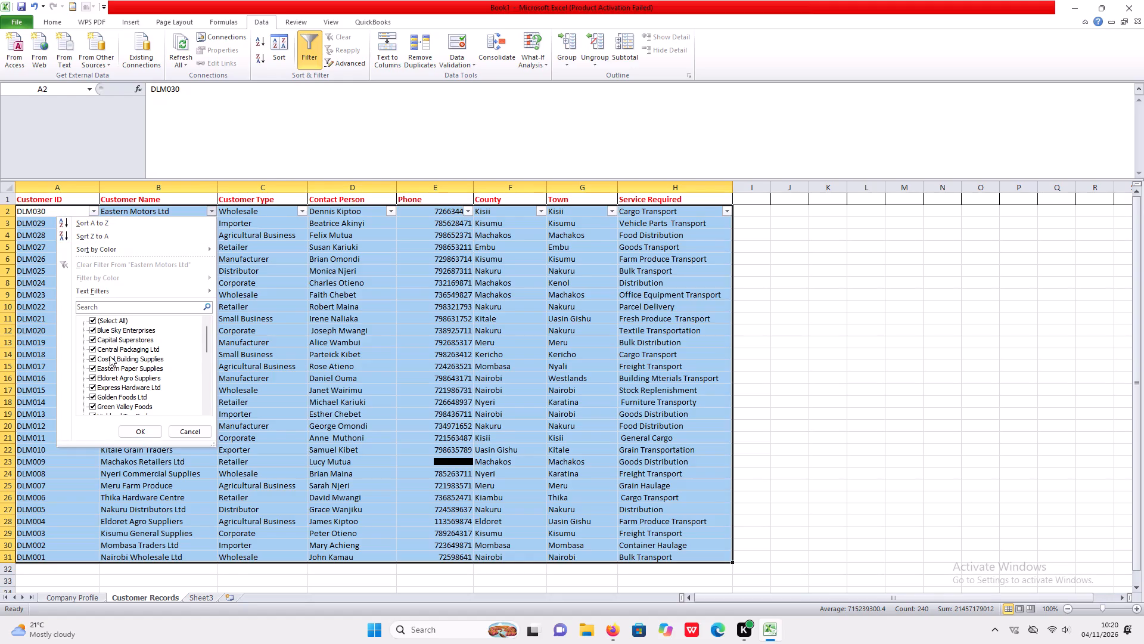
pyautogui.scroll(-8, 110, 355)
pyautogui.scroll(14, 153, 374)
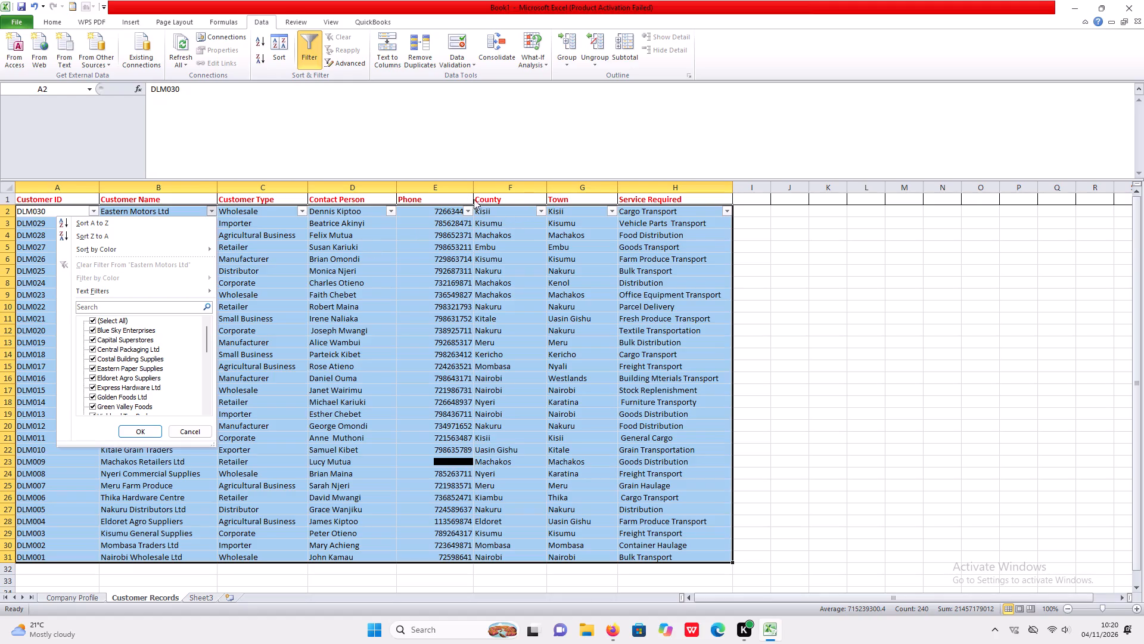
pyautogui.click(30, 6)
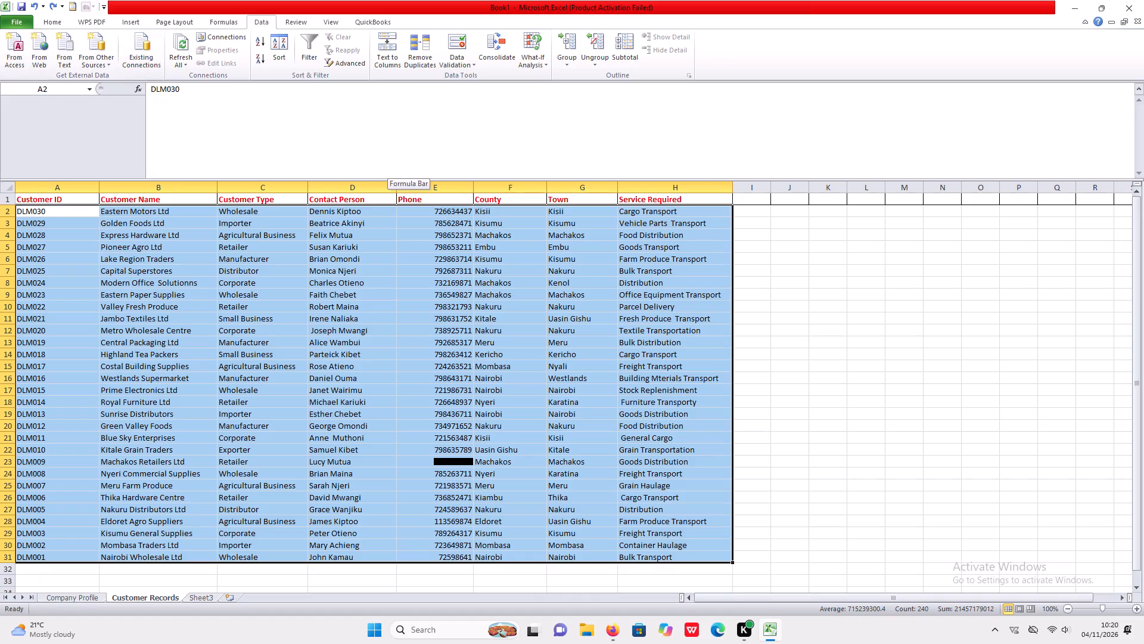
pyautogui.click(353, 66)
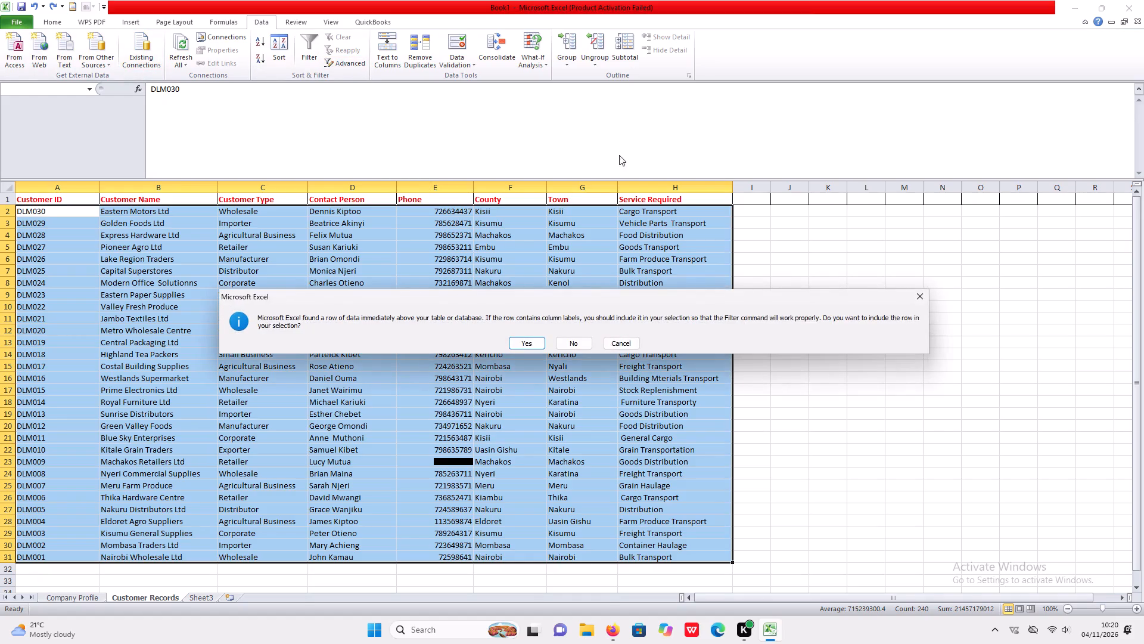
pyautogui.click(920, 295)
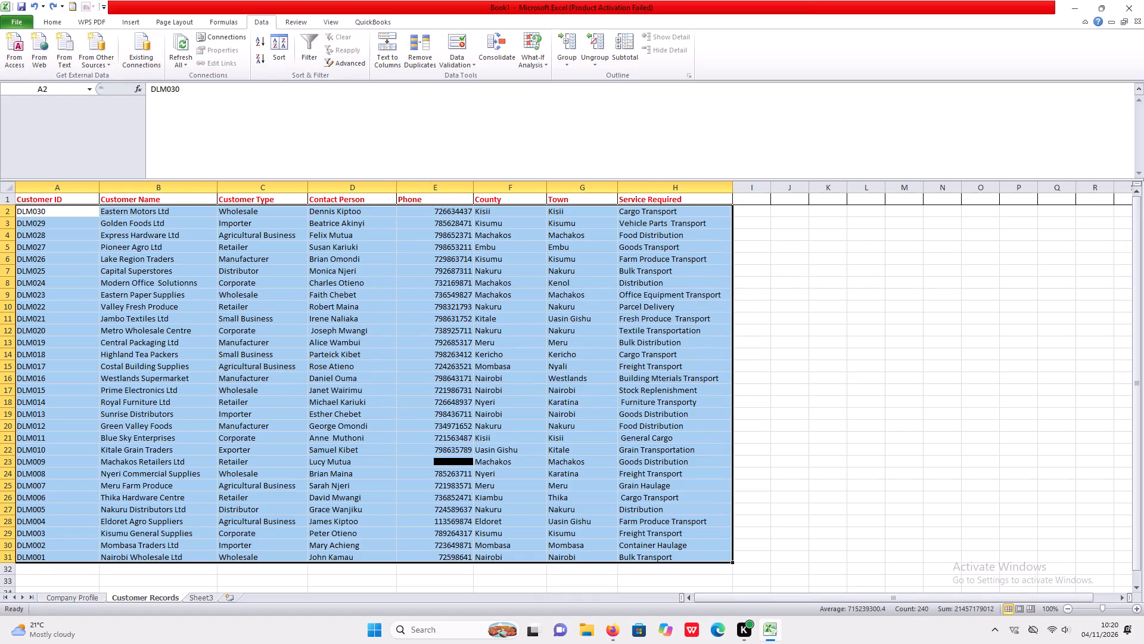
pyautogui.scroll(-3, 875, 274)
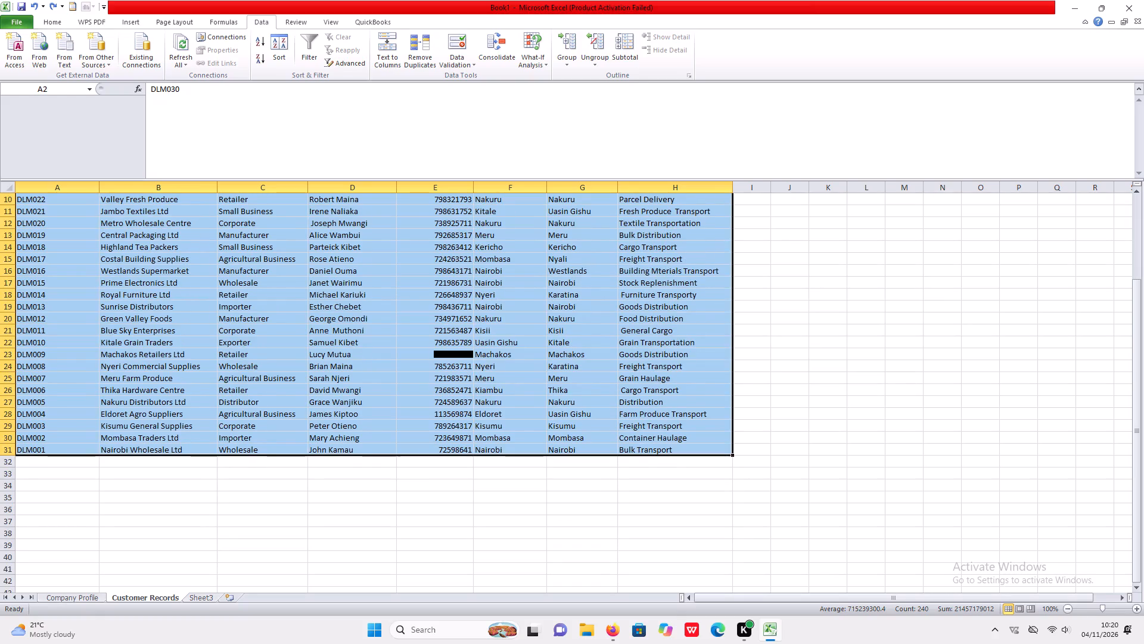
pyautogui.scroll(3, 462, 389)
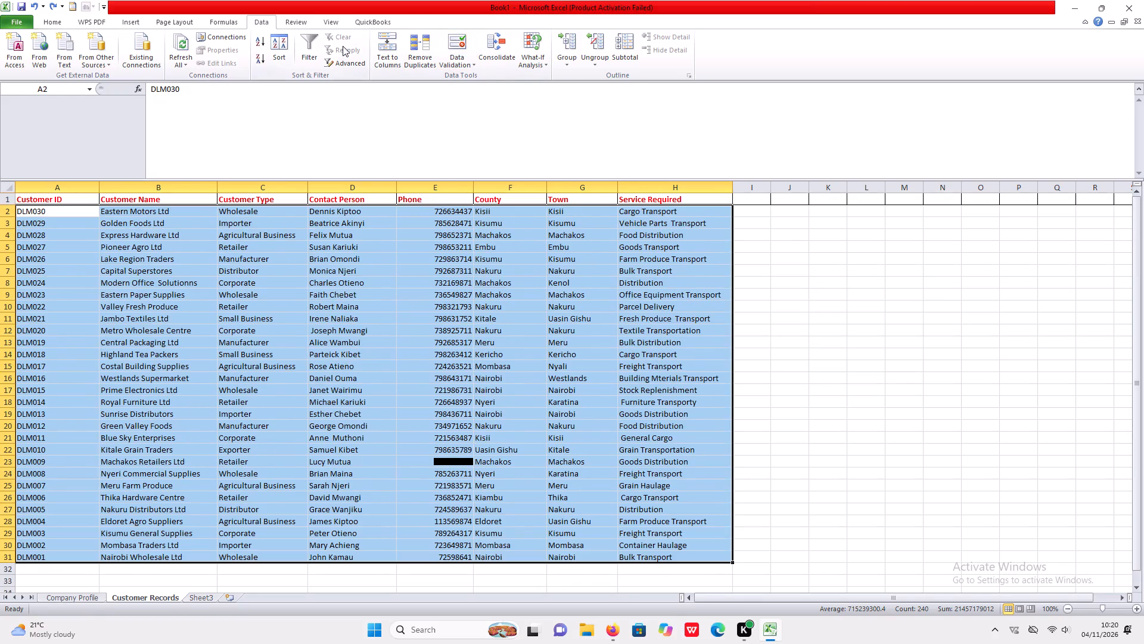
# Sort the customer records by County on values in A to Z order, keeping the header row, and deselect them.
pyautogui.click(277, 58)
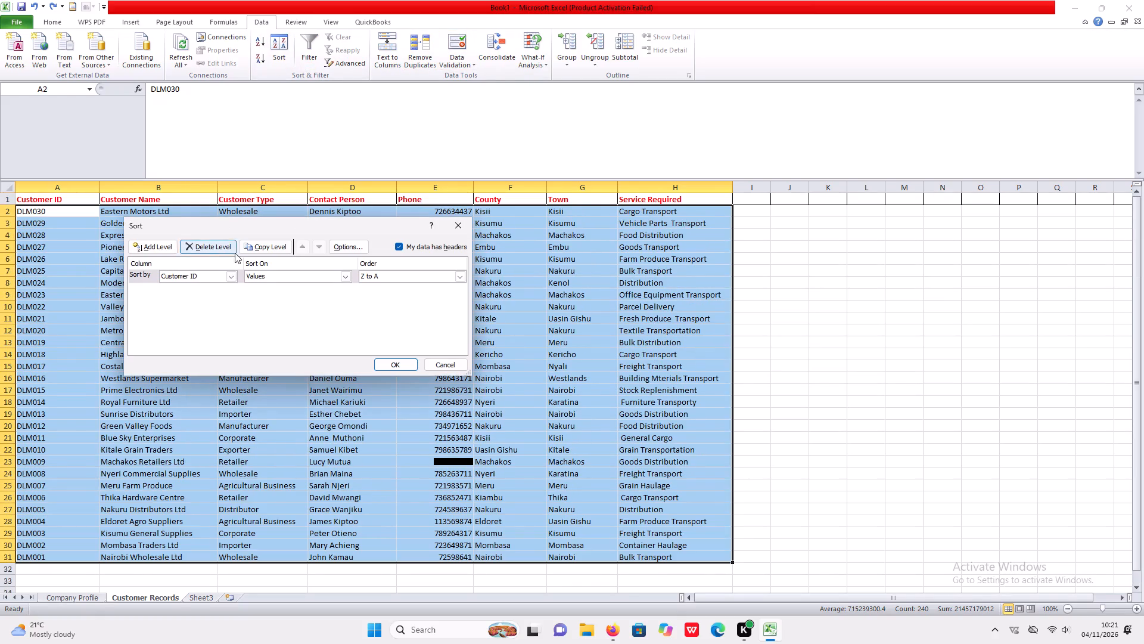
pyautogui.click(229, 274)
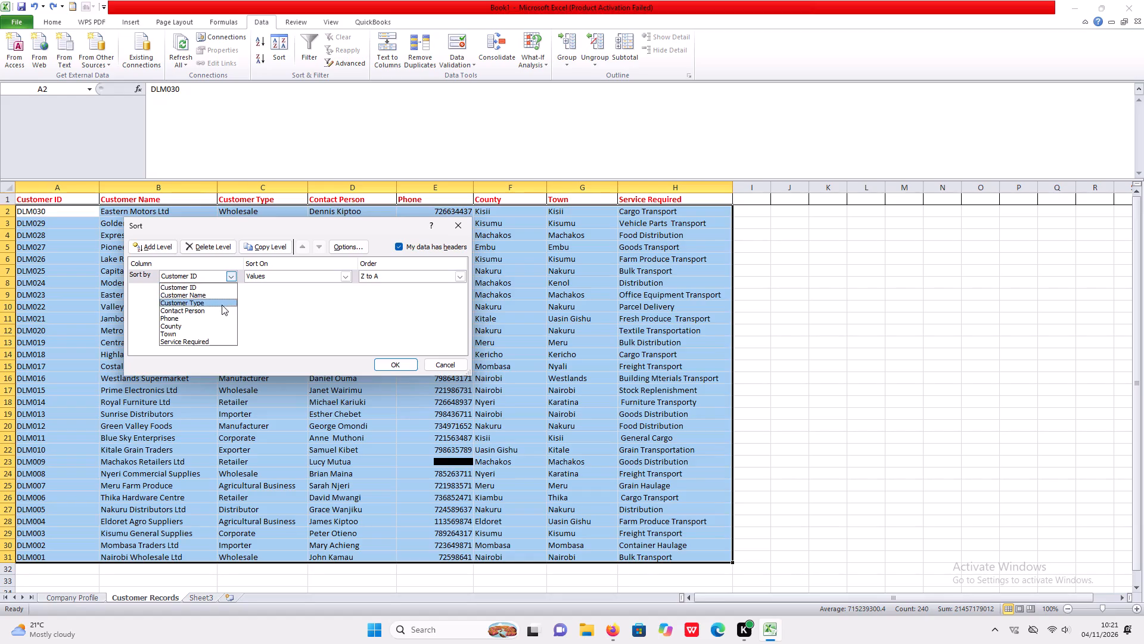
pyautogui.click(217, 323)
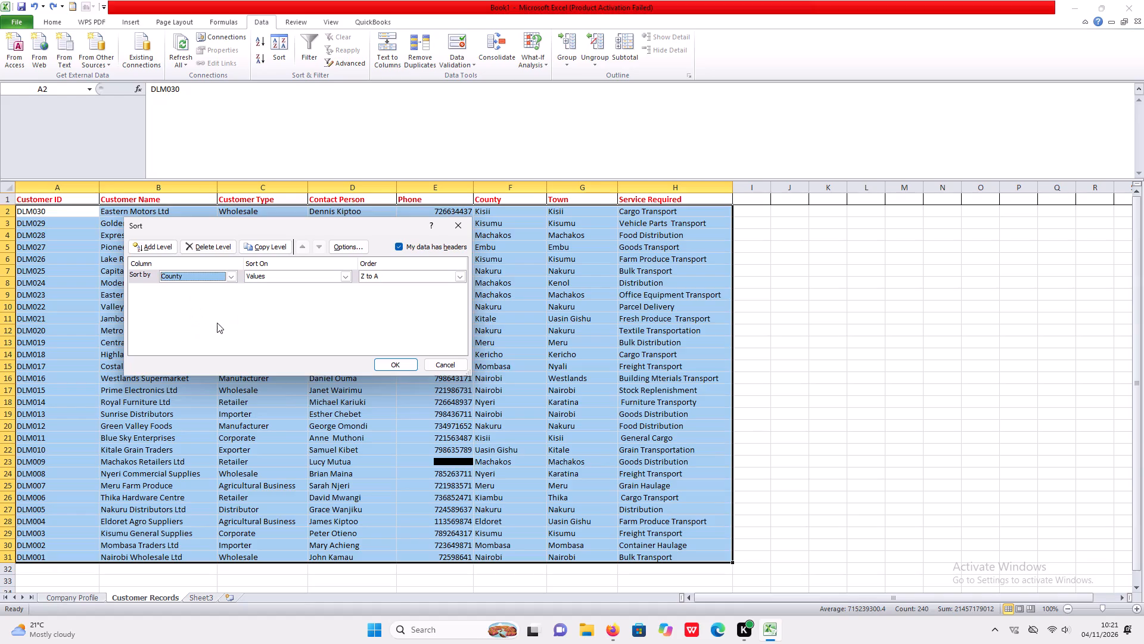
pyautogui.click(456, 277)
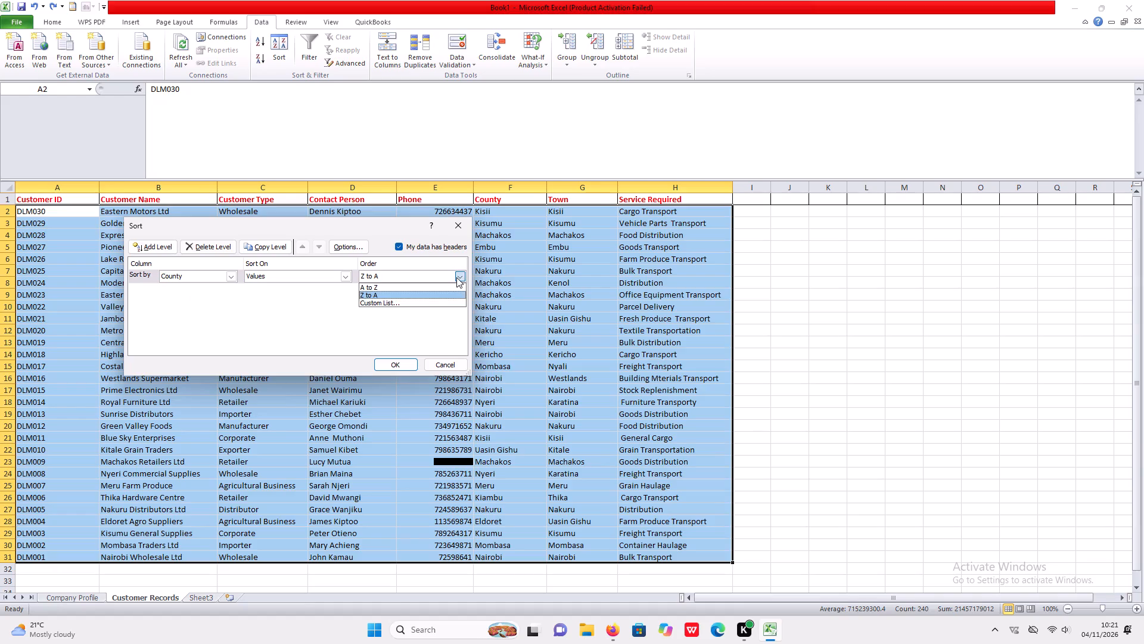
pyautogui.click(435, 290)
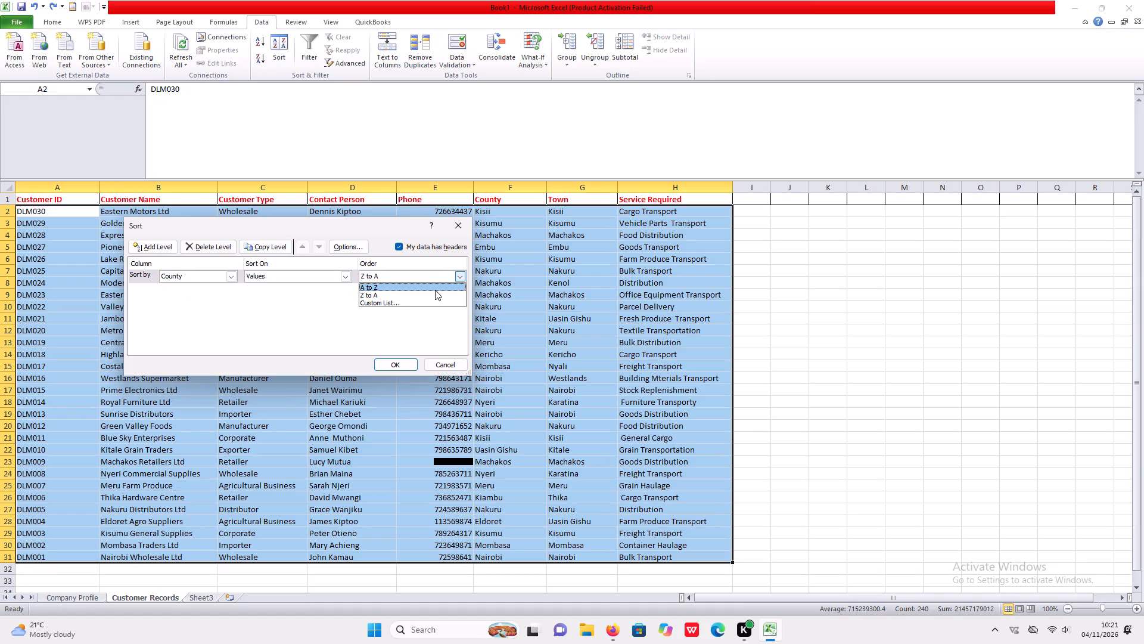
pyautogui.click(412, 363)
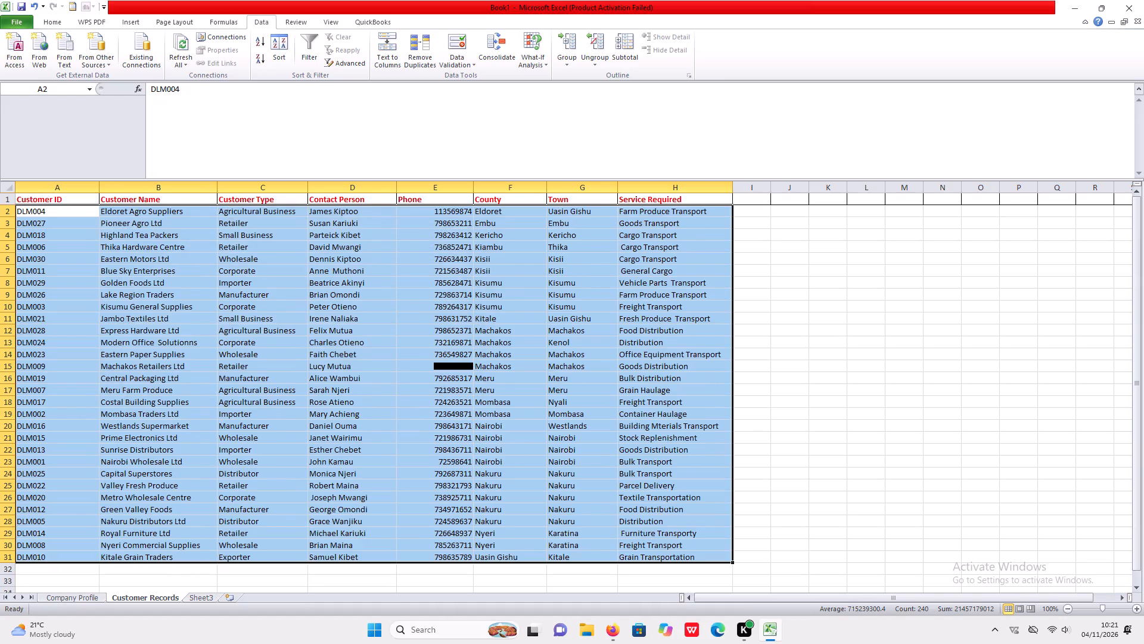
pyautogui.scroll(-1, 556, 240)
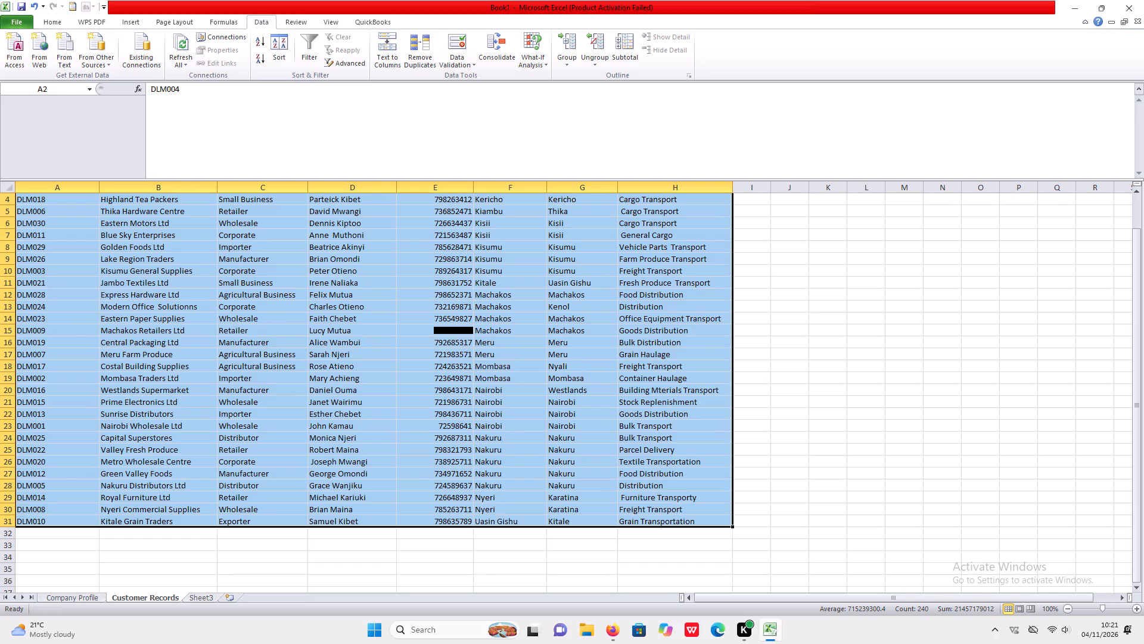
pyautogui.scroll(9, 554, 229)
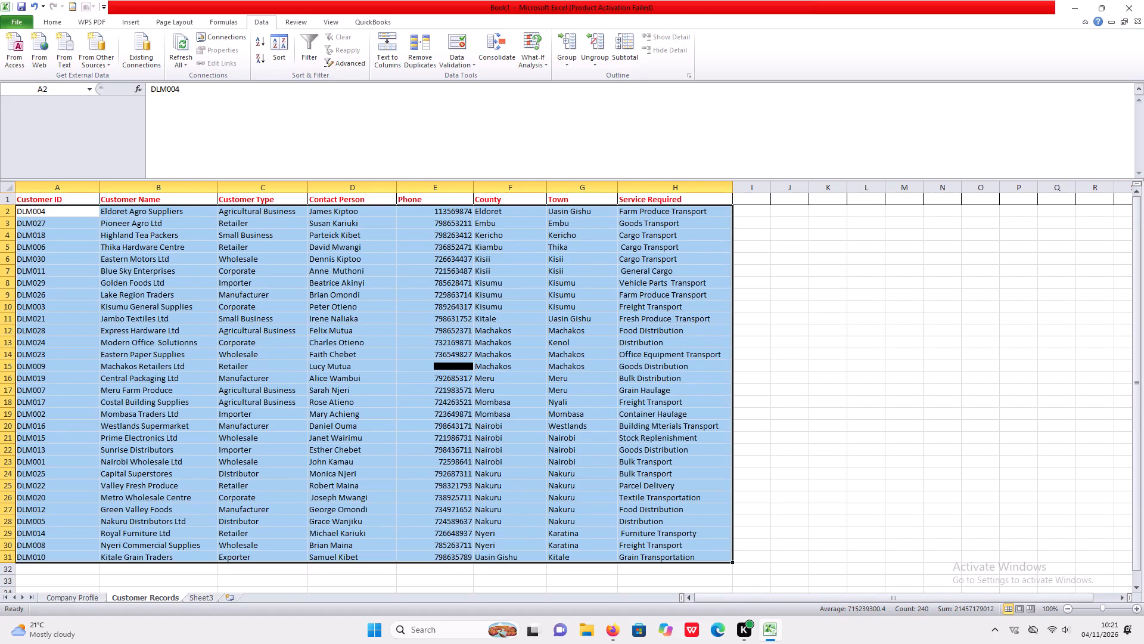
pyautogui.click(809, 275)
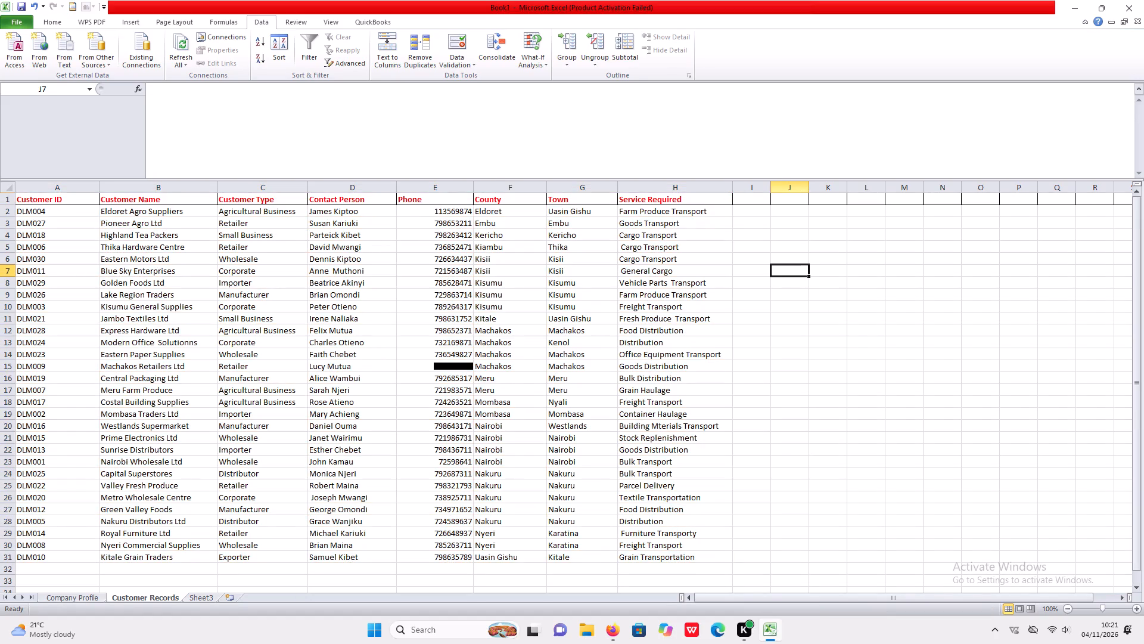
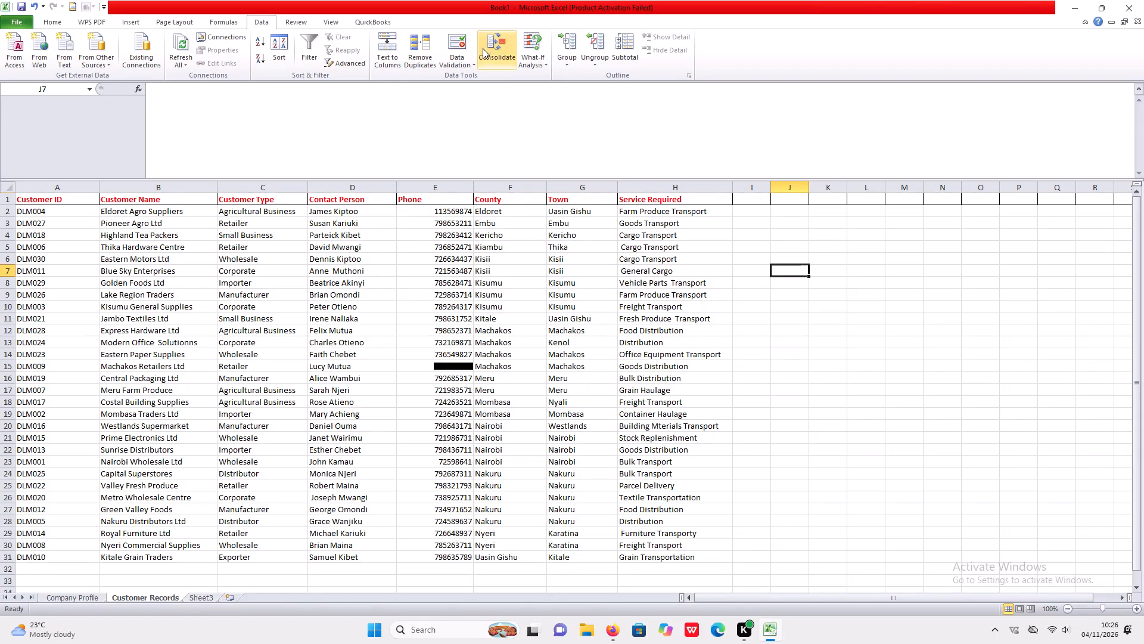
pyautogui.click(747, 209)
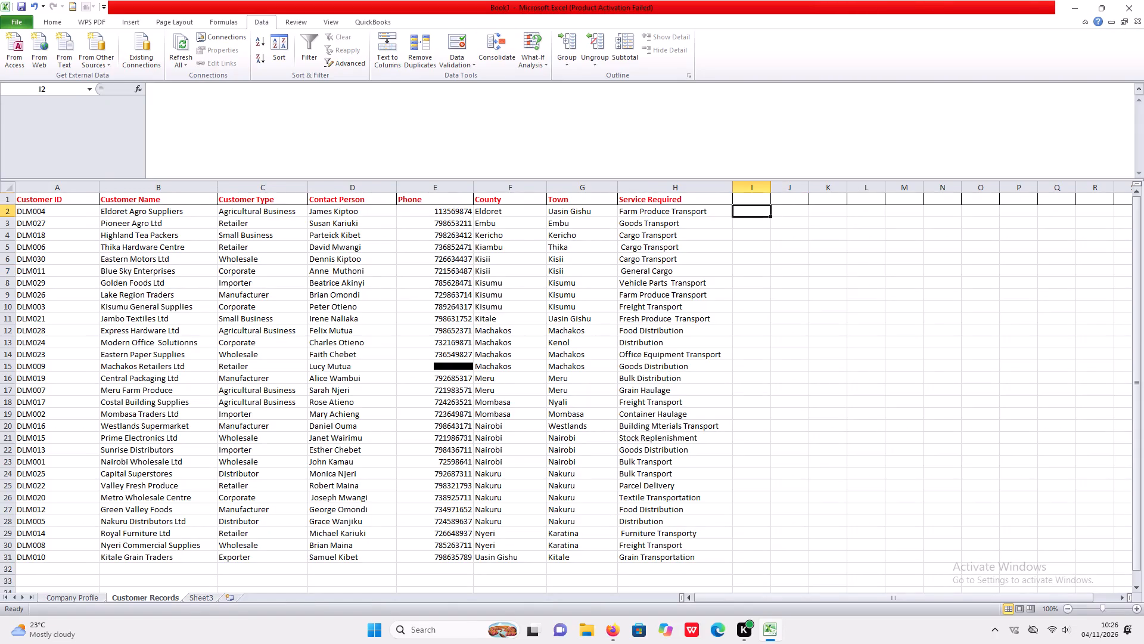